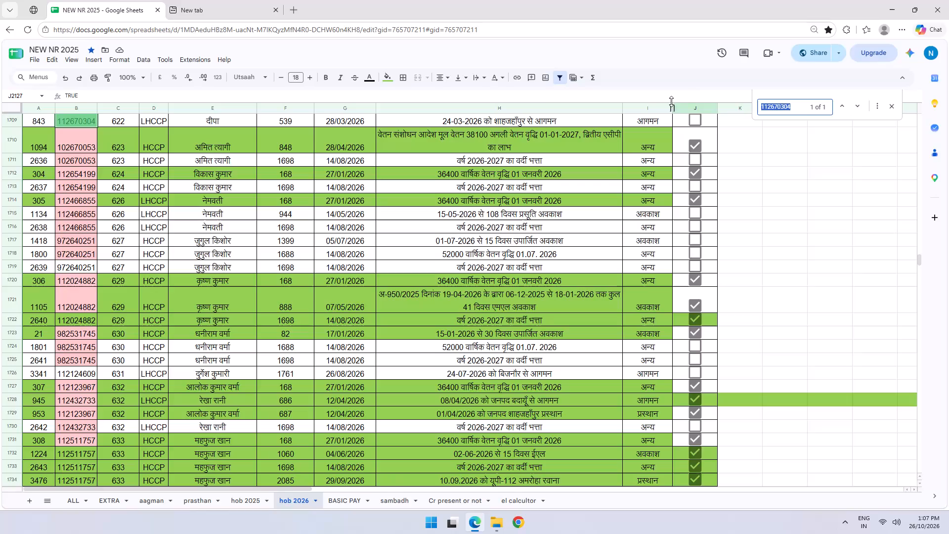
Tick the column J checkbox for entry 843, the 24-03-2026 arrival from Shahjahanpur, in row 1709.
left_click(694, 120)
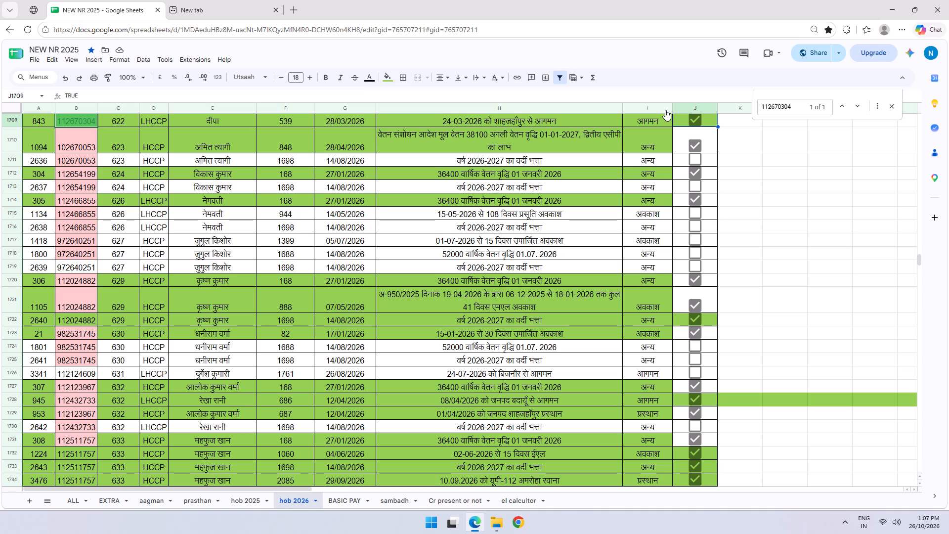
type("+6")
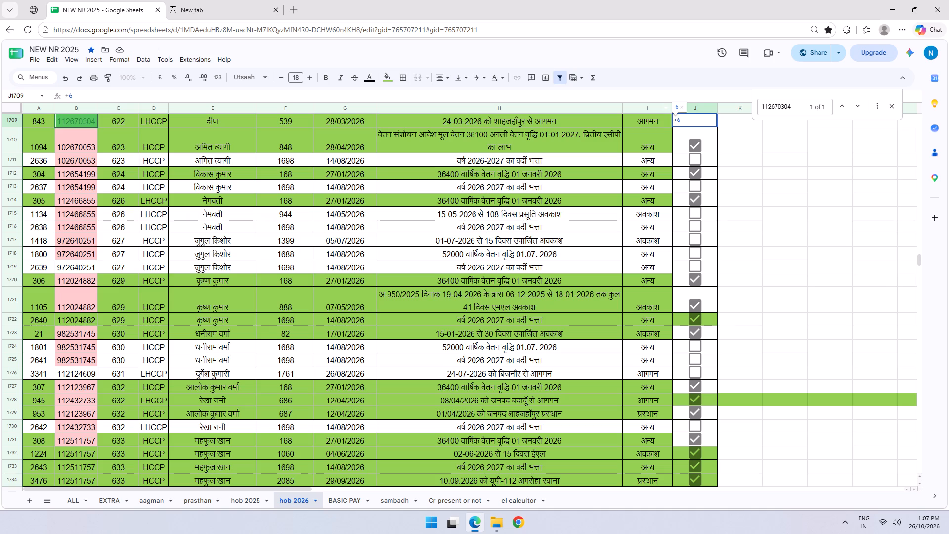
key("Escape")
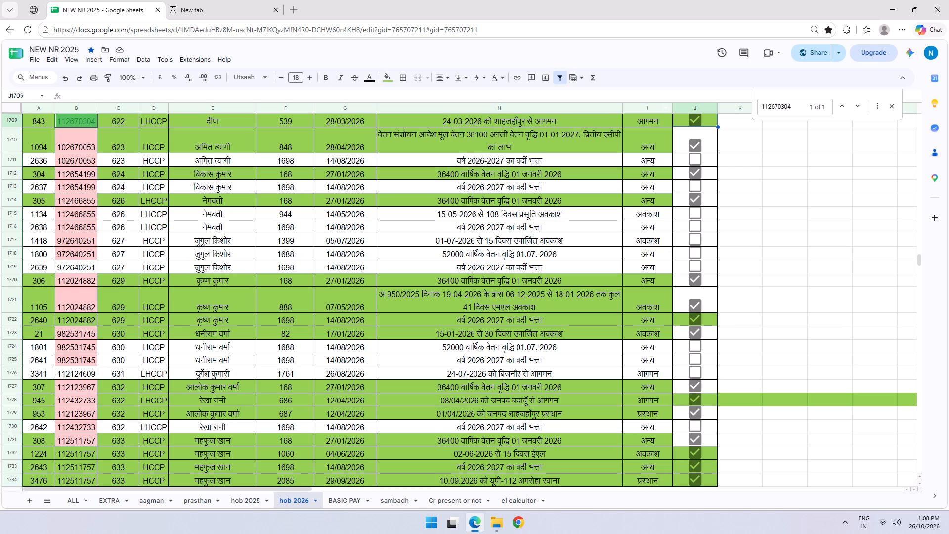
Find the next employee's ID number in the sheet and tick the checkbox for entry 844, the 25-03-2026 arrival from Shahjahanpur.
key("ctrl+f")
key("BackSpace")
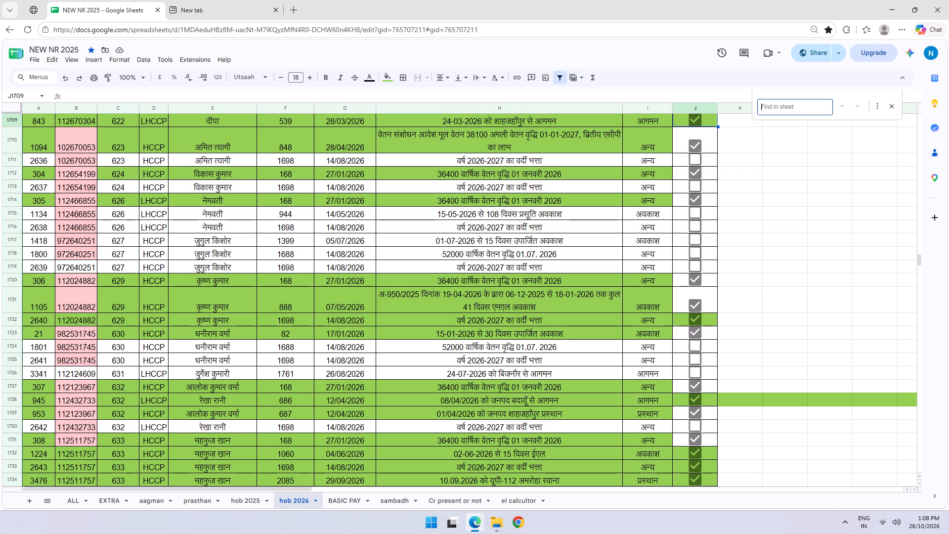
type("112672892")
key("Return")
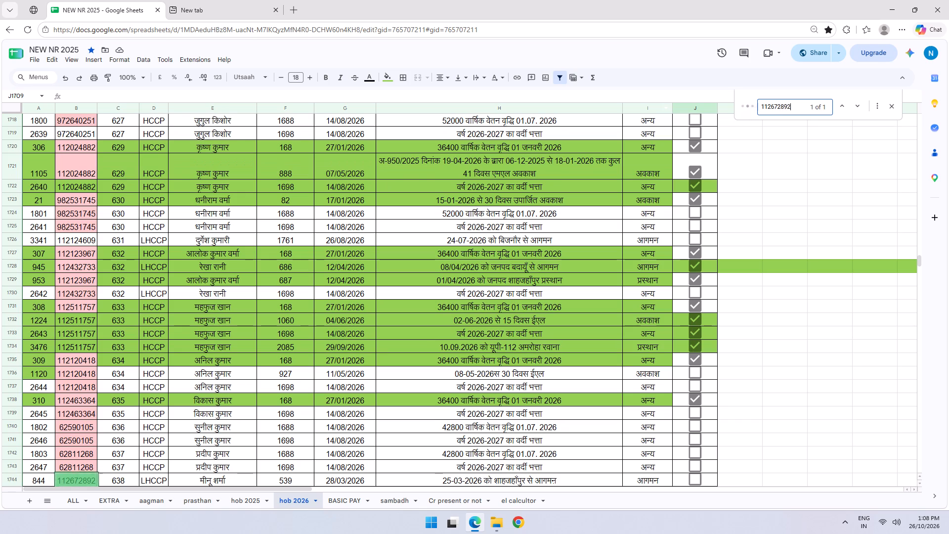
left_click(698, 476)
scroll(684, 451, "down", 1)
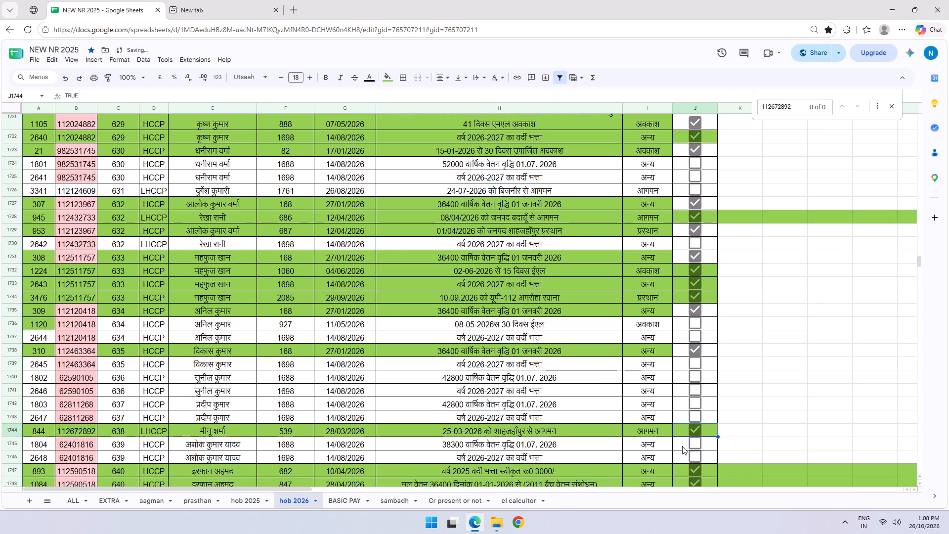
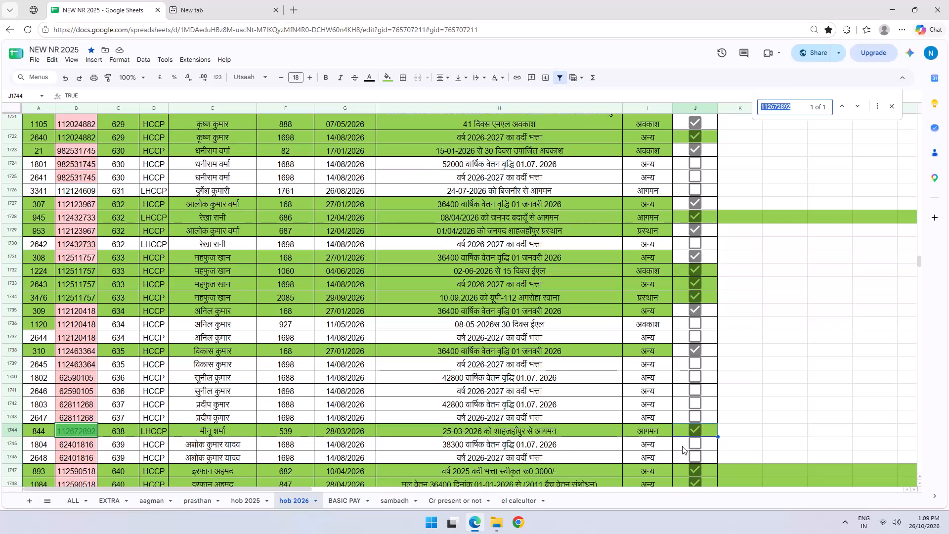
Find the next employee's ID number in the sheet and tick the checkbox for entry 941, the 06/04/2026 arrival from Shahjahanpur.
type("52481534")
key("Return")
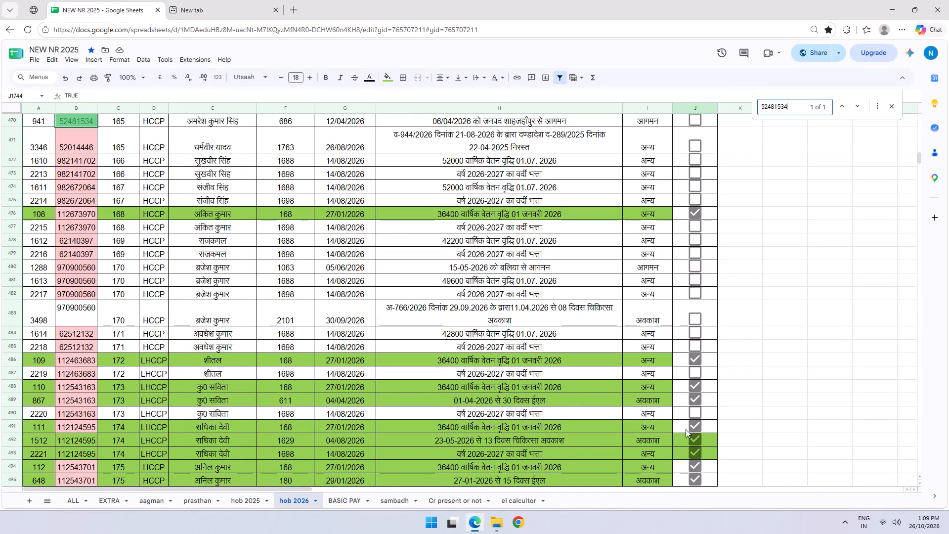
left_click(692, 118)
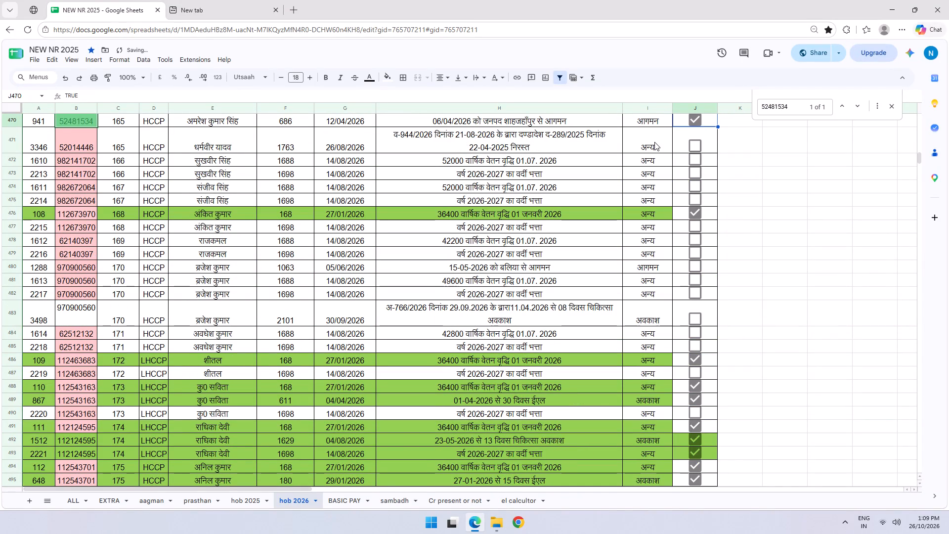
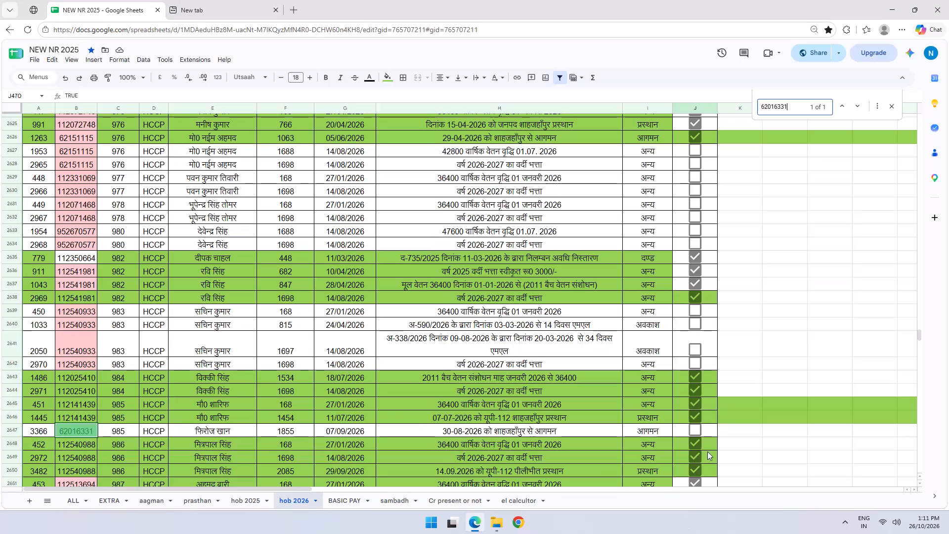
Tick the checkbox for entry 3366, the 30-08-2026 arrival from Shahjahanpur, in the hob 2026 sheet.
left_click(693, 430)
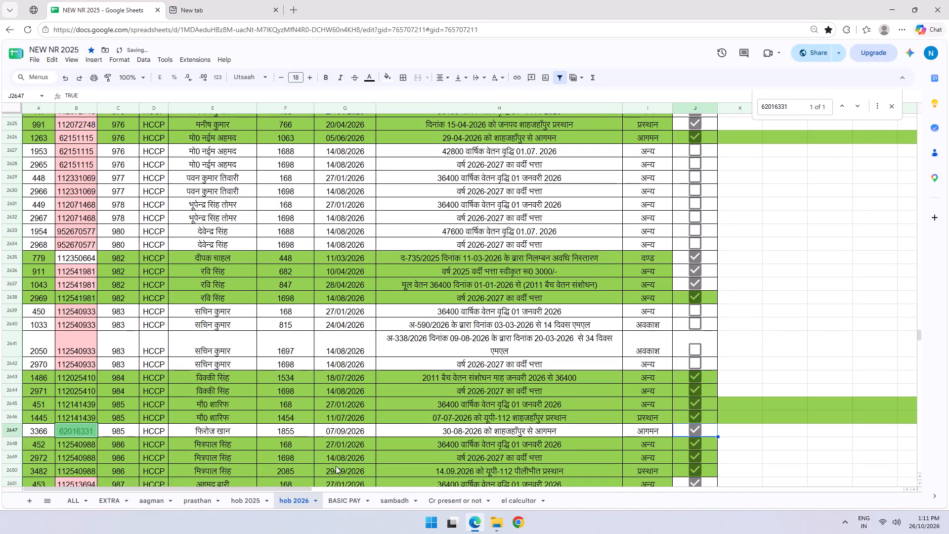
Look up the same employee's ID number in the prasthan sheet and in the aagman sheet.
left_click(192, 500)
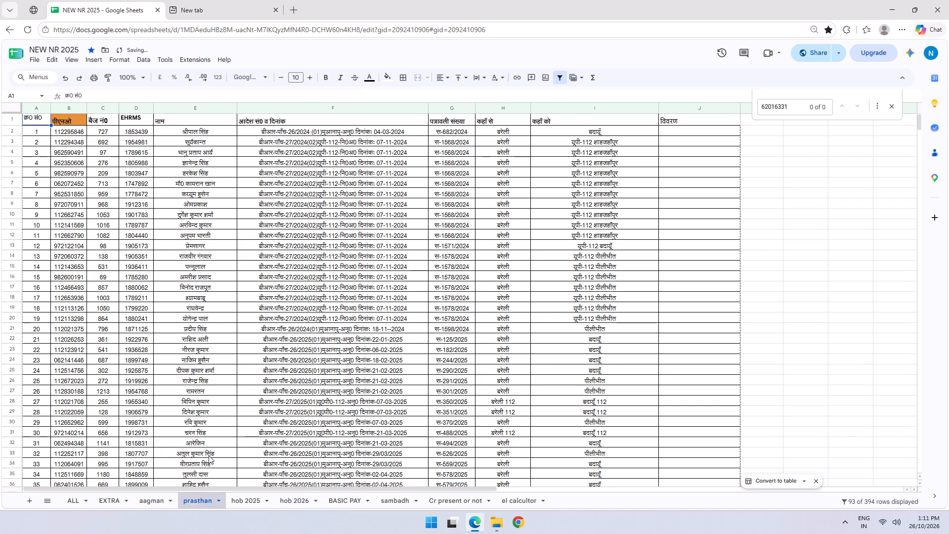
left_click(240, 381)
key("ctrl+f")
key("BackSpace")
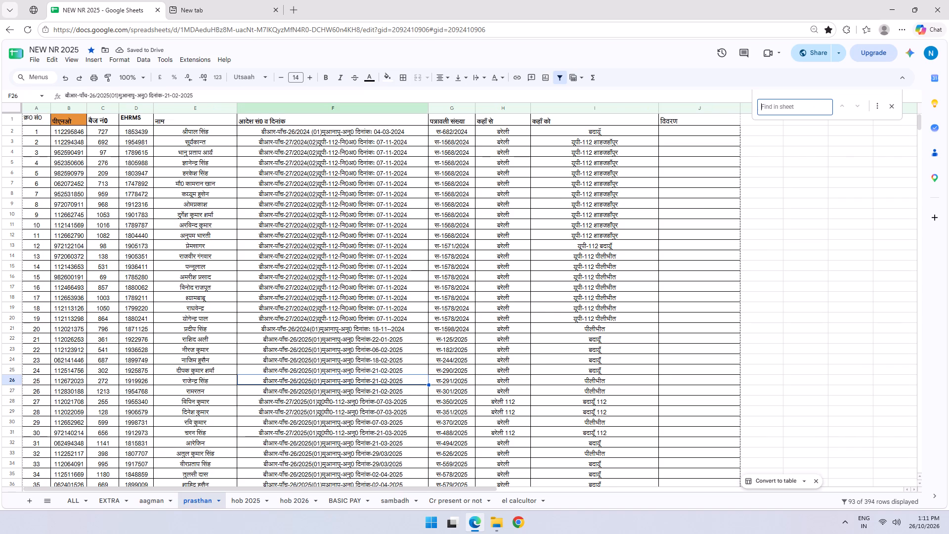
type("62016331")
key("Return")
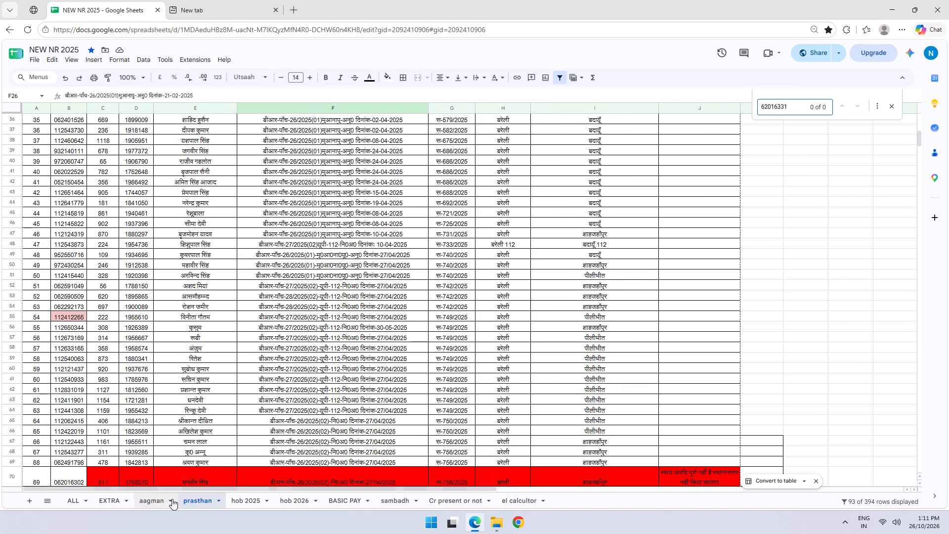
left_click(158, 502)
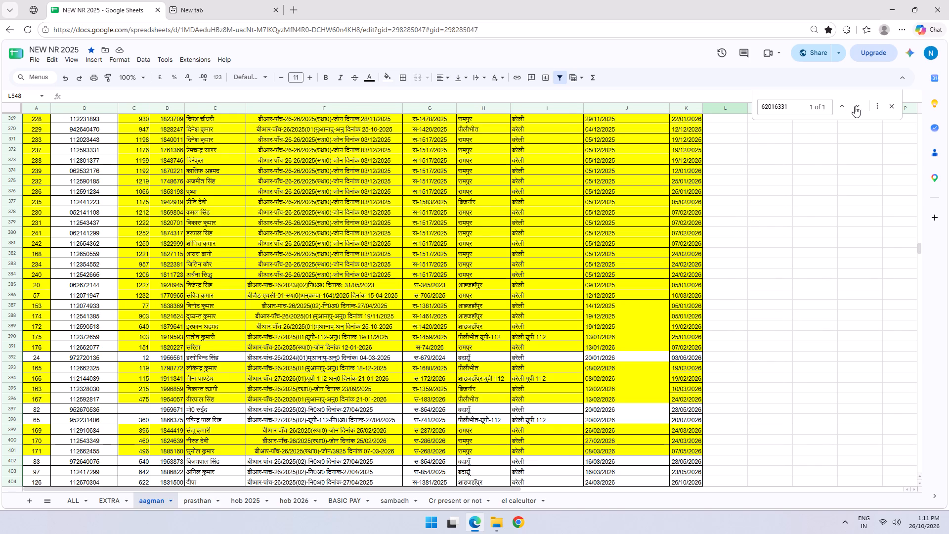
left_click(855, 106)
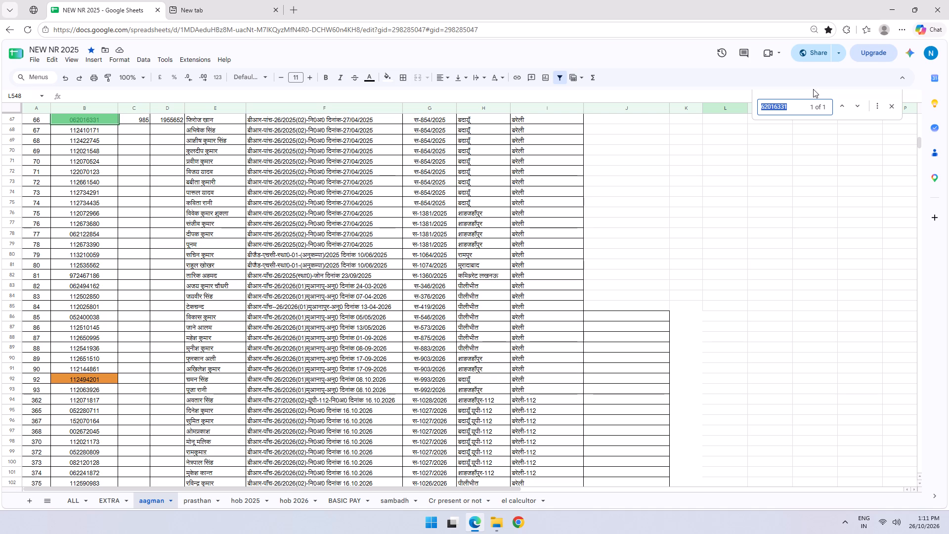
Search the aagman sheet by employee ID number for entry 17, the 07/04/2026 arrival from Shahjahanpur.
key("ctrl+f")
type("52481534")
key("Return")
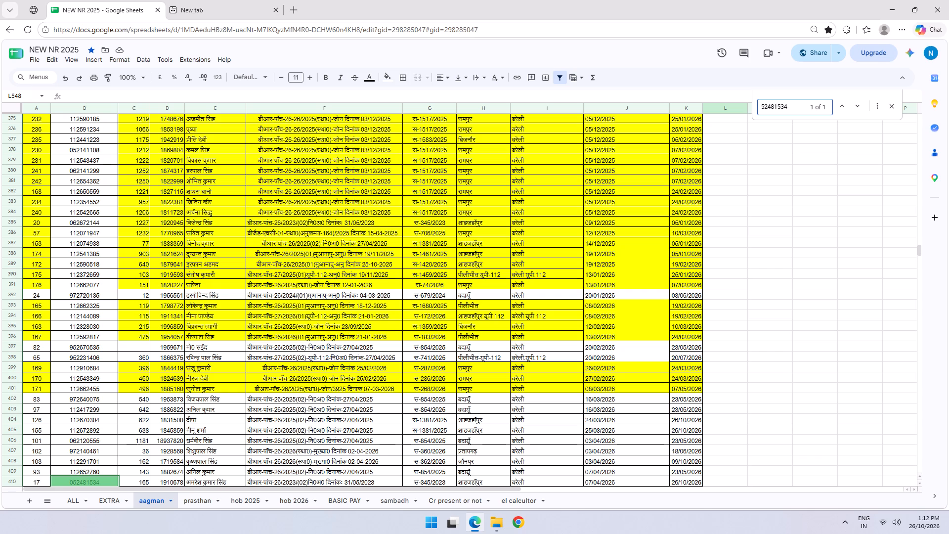
Search the aagman sheet by ID number for entry 126, the 24/03/2026 arrival from Shahjahanpur, and check the two rows below it.
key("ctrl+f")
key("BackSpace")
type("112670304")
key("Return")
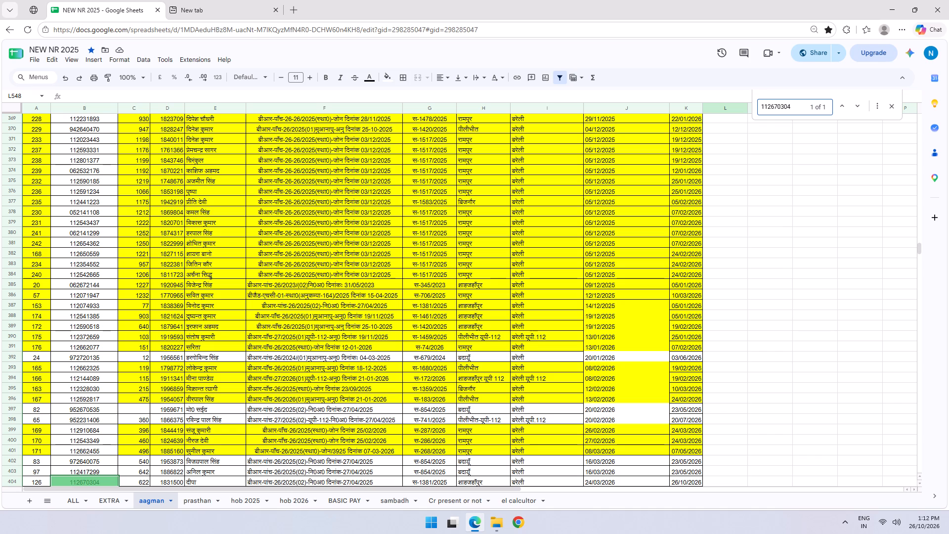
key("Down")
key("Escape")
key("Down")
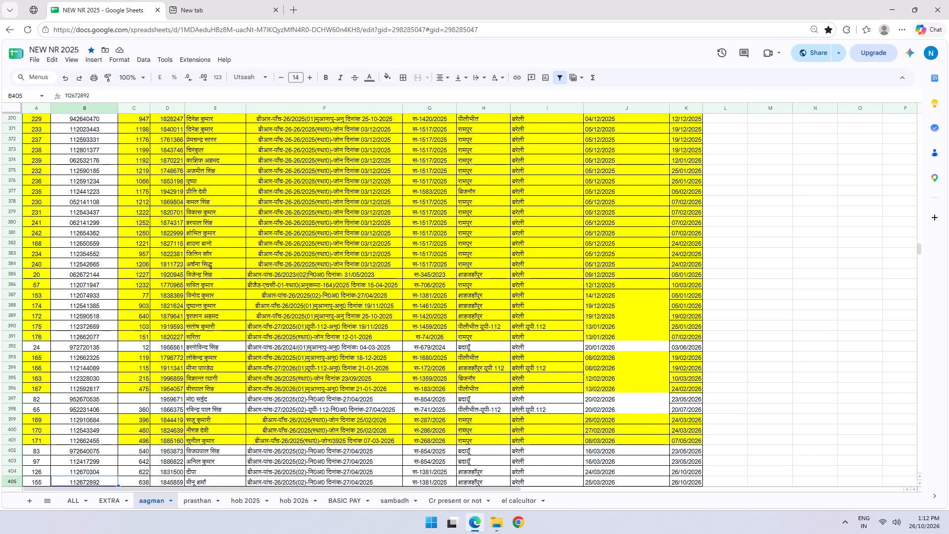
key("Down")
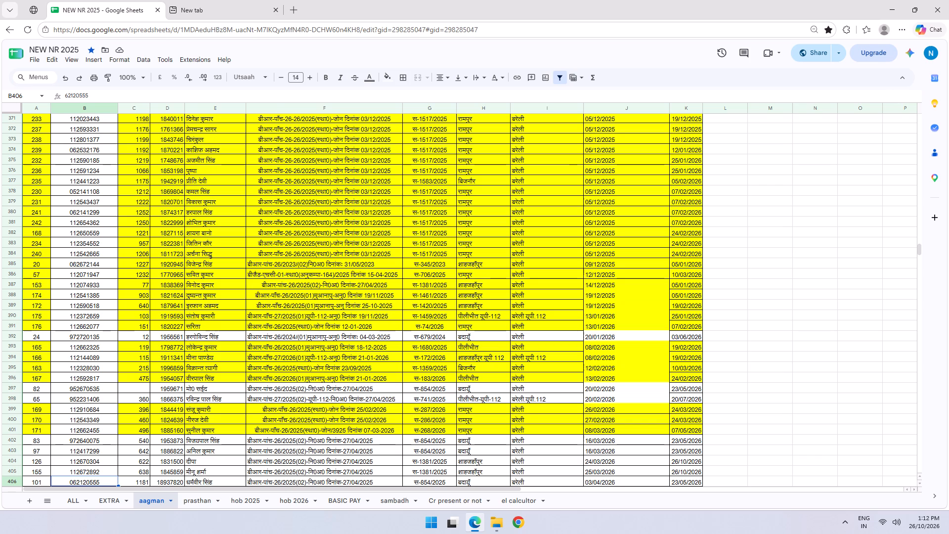
Search the aagman sheet by employee ID number for entry 138, the 13/09/2026 arrival from Badaun.
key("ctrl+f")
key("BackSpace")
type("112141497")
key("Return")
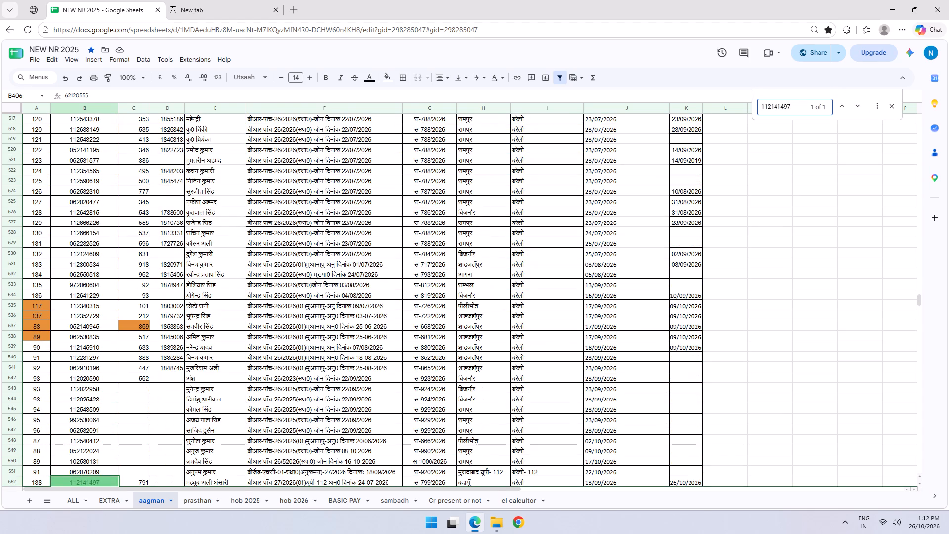
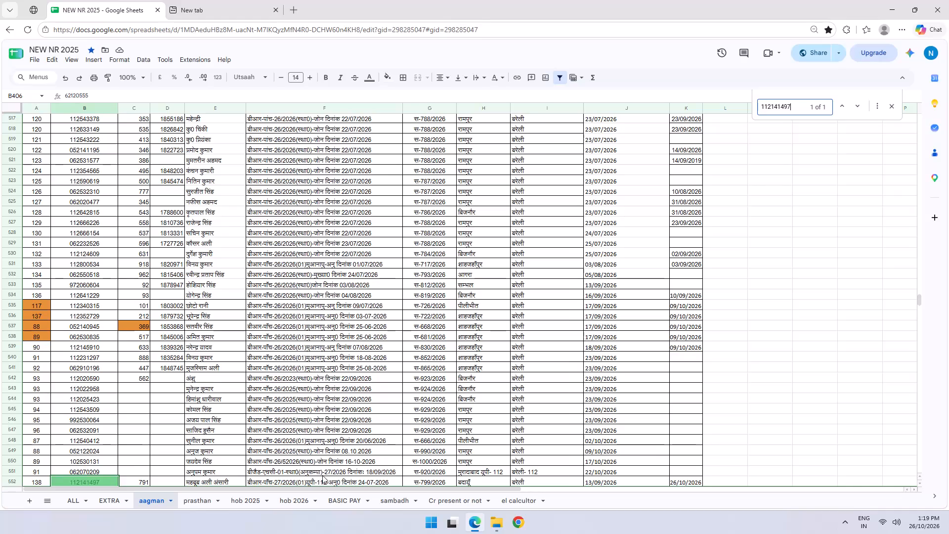
Search the BASIC PAY sheet for the next employee's ID number.
left_click(351, 500)
left_click(218, 370)
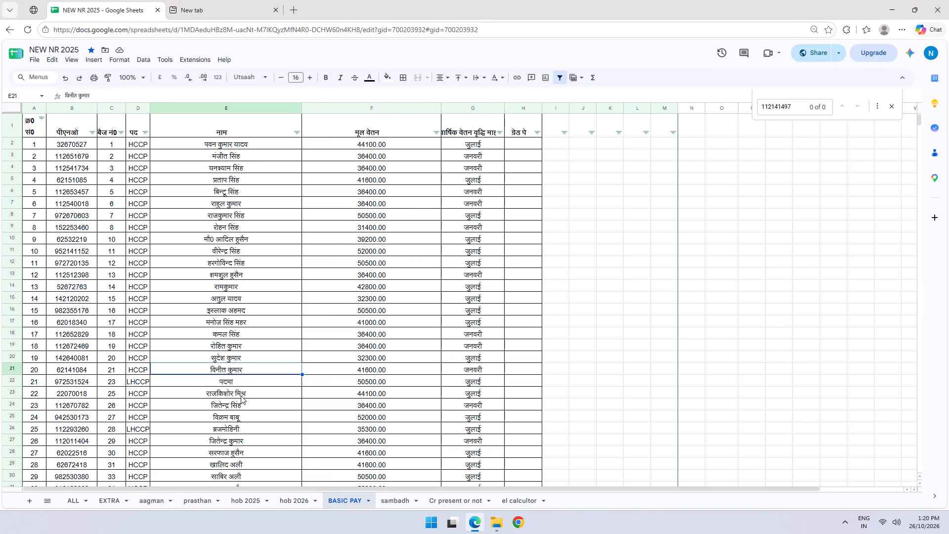
key("ctrl+f")
key("BackSpace")
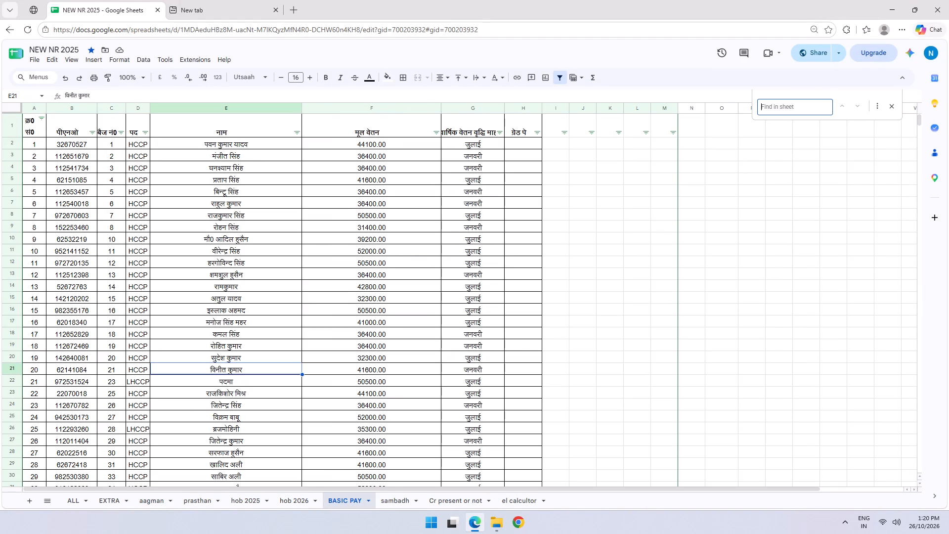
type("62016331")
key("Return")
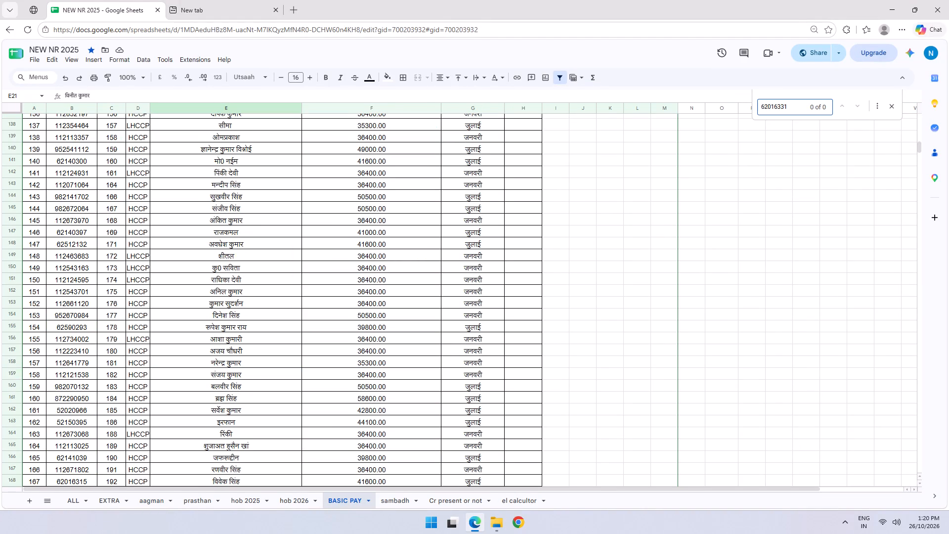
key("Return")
Start a new entry in row 1264, below the last BASIC PAY entry, with the employee's ID number and serial number 1263.
left_click(69, 440)
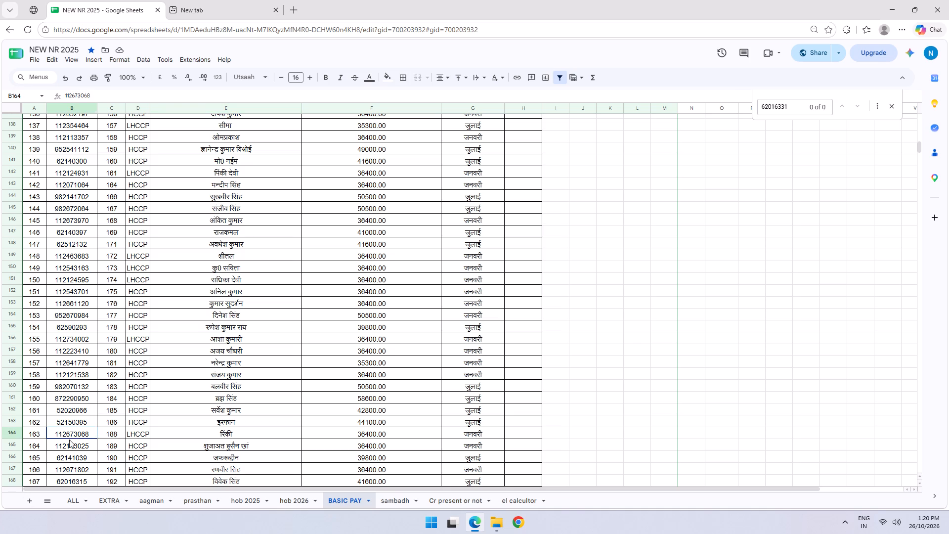
key("ctrl+shift+Down")
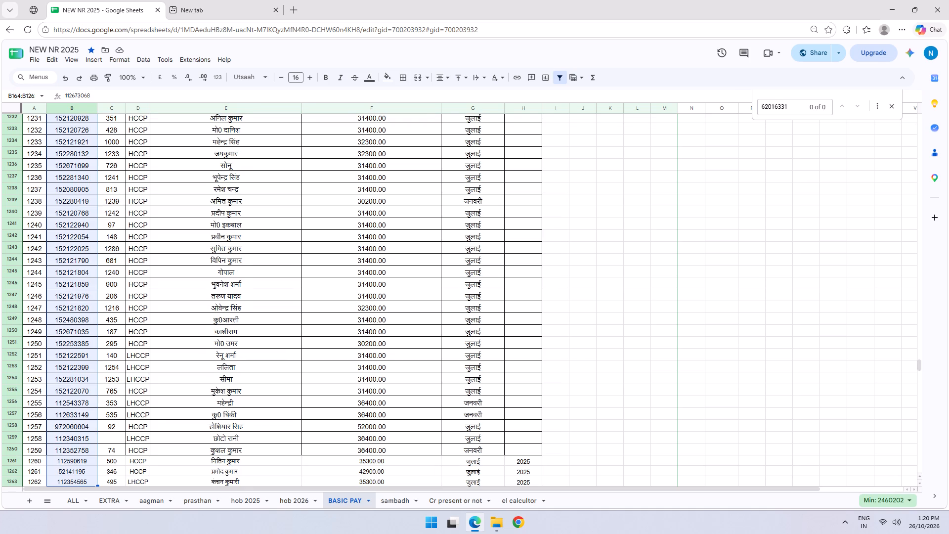
scroll(20, 218, "down", 1)
left_click(62, 446)
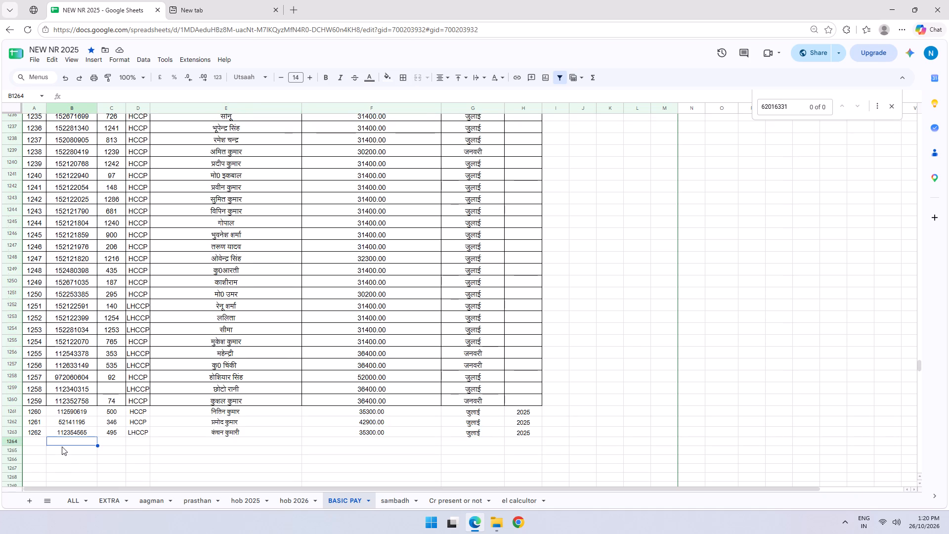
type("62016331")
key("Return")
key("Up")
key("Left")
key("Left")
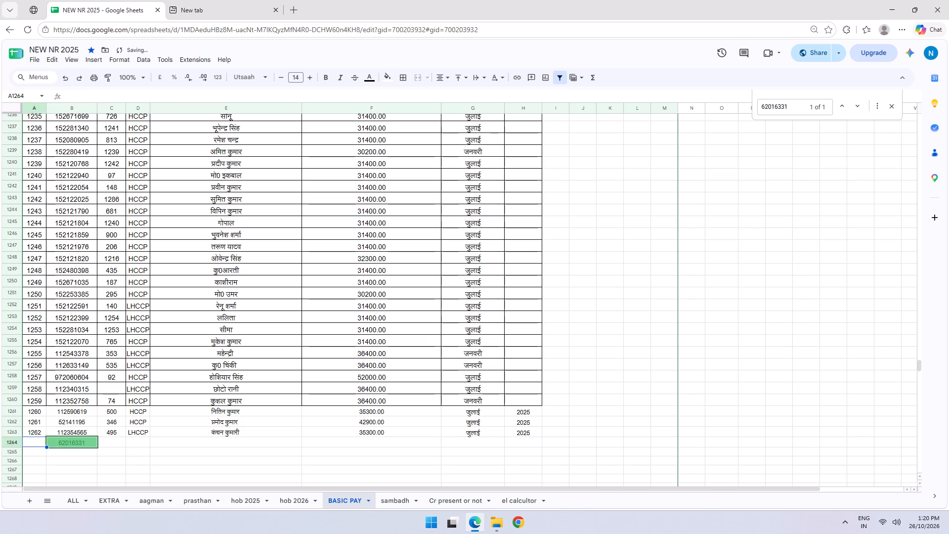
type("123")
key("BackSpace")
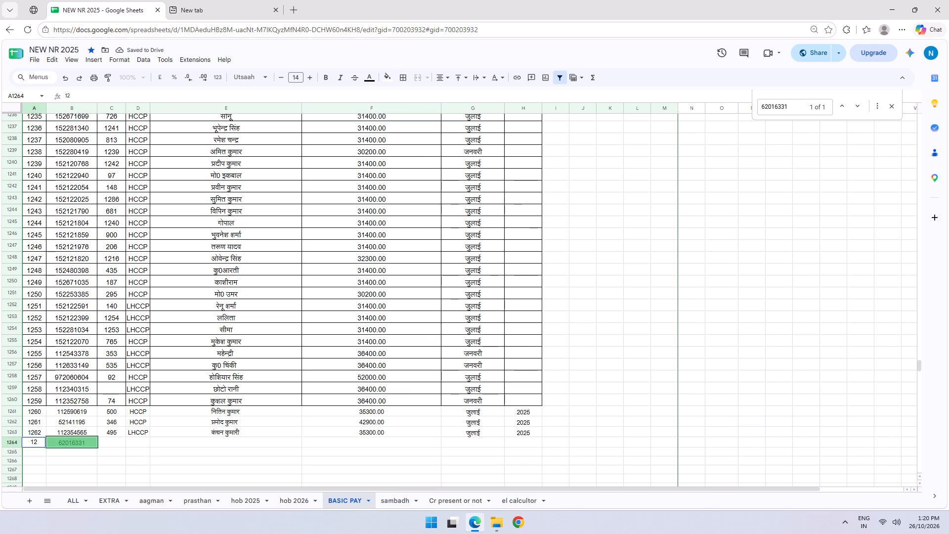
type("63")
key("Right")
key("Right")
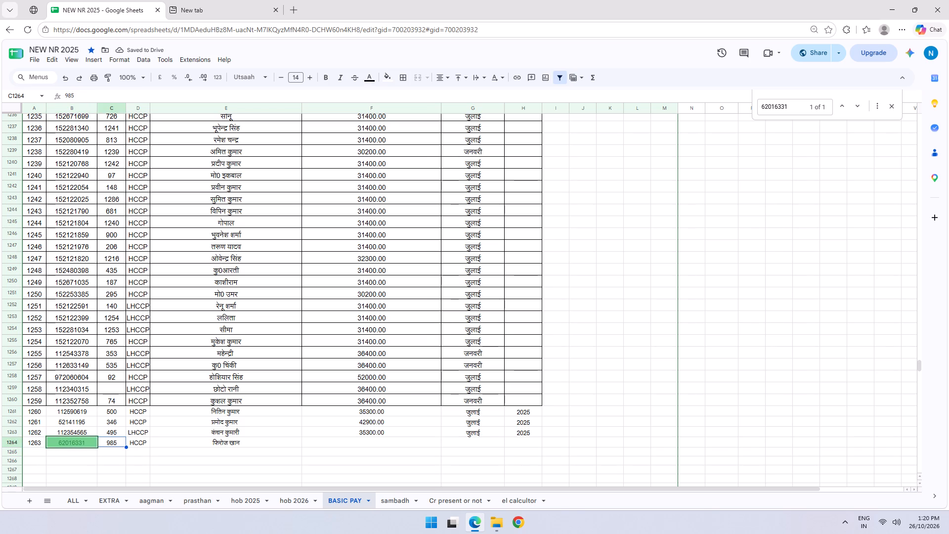
Set entry 1263's basic pay to 42800 and increment month to जुलाई, and enter 2026 in its ग्रेड पे column.
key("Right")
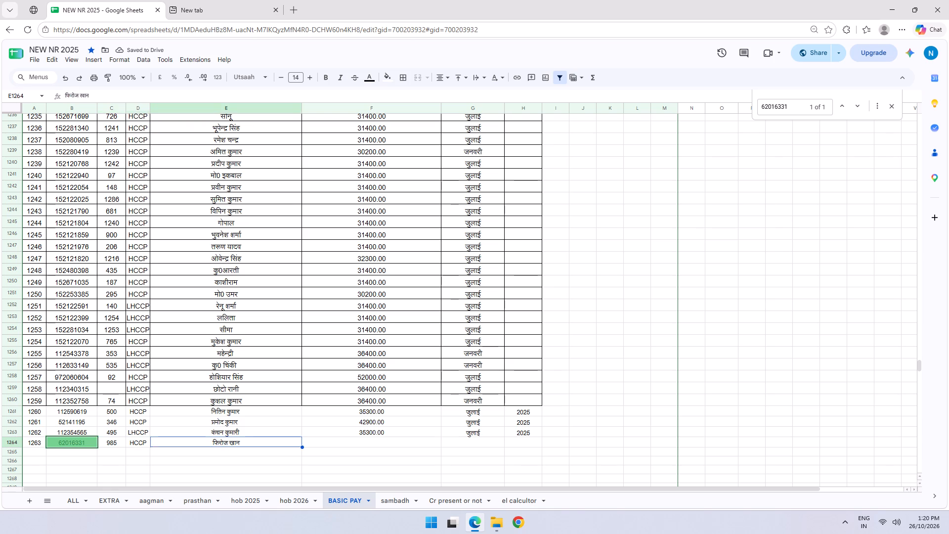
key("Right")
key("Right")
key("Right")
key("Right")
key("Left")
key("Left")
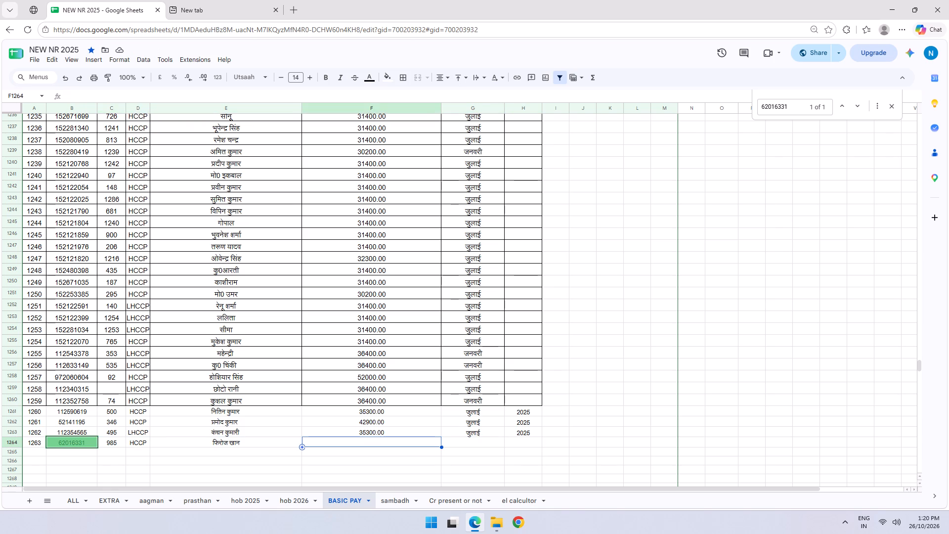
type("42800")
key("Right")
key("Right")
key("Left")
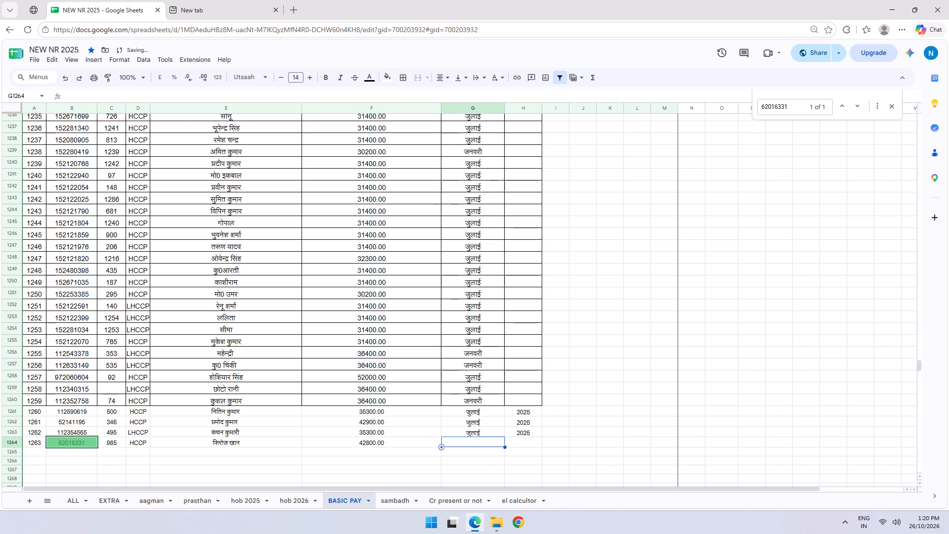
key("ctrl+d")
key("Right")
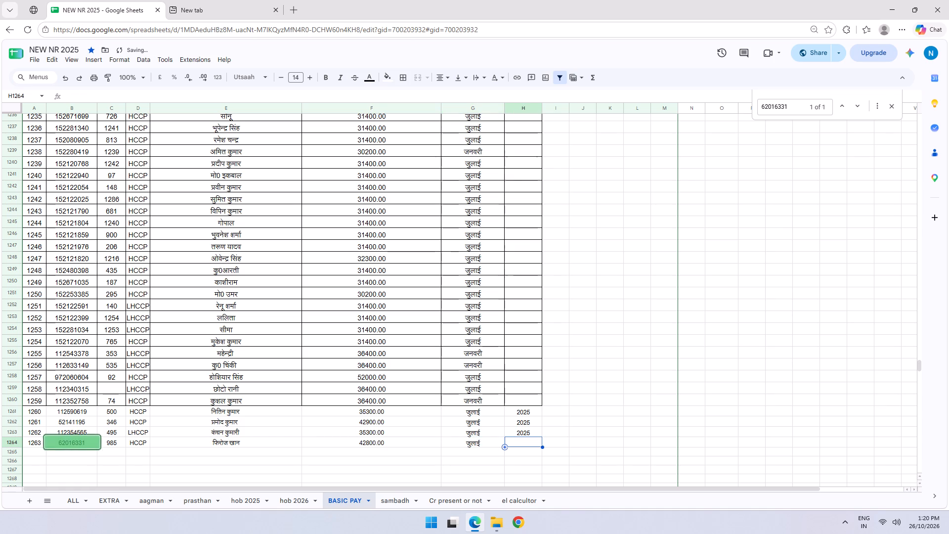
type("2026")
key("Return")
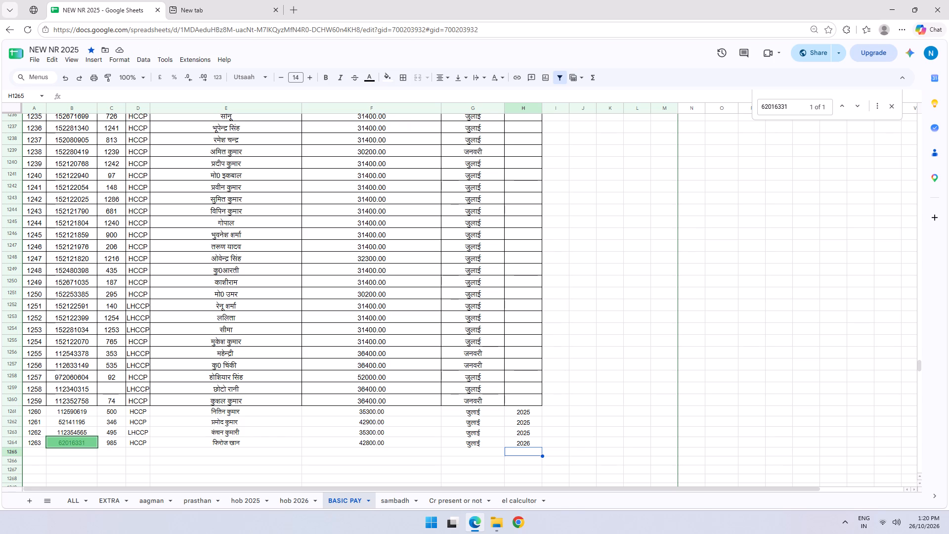
Enter the next employee's ID number in the empty row 1265 below entry 1263.
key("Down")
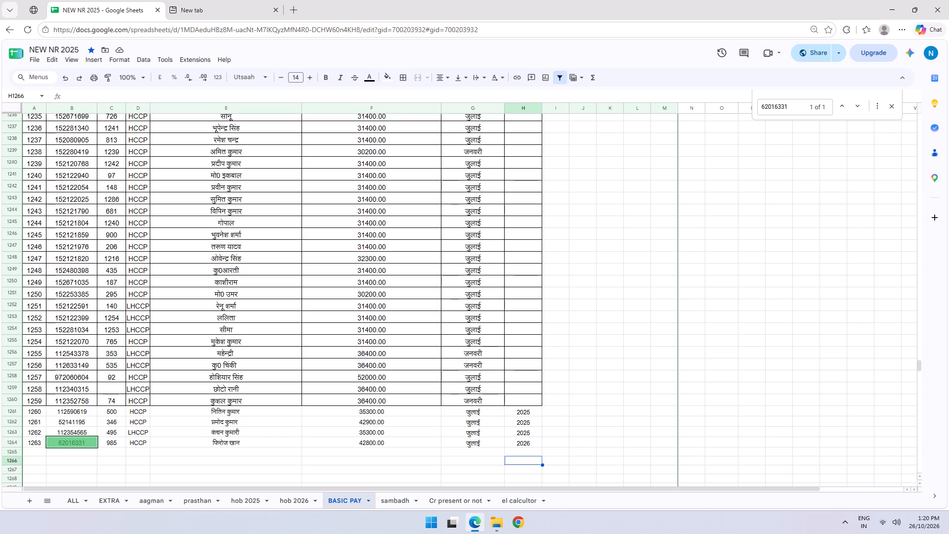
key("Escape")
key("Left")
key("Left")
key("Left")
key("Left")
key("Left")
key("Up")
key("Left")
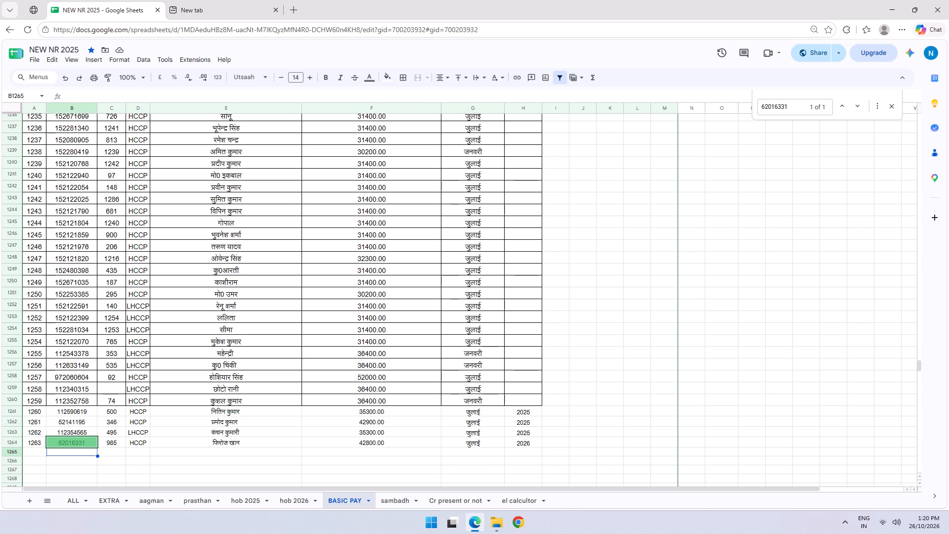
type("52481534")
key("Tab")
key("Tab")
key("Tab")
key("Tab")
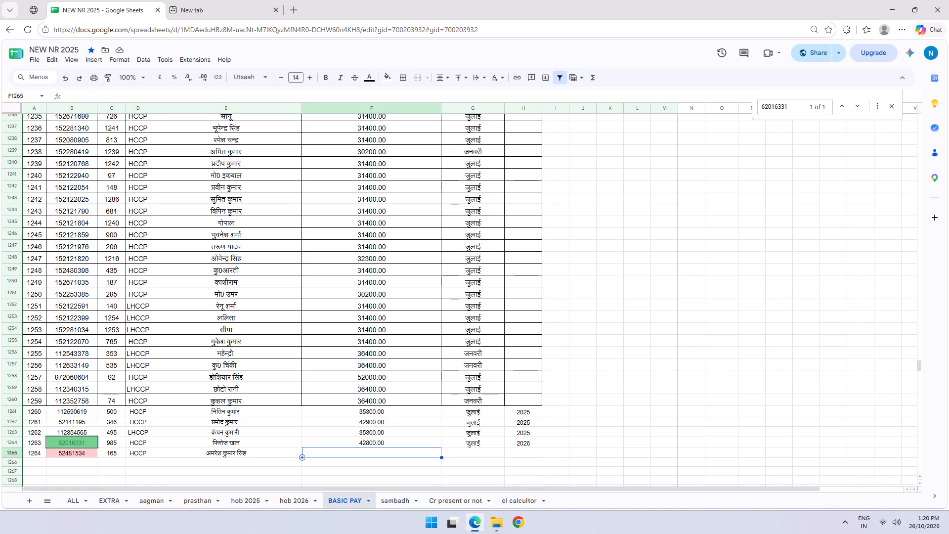
Search for the ID number from row 1265 and copy the 42800 basic pay from entry 1212 into the employee's existing entry 1211.
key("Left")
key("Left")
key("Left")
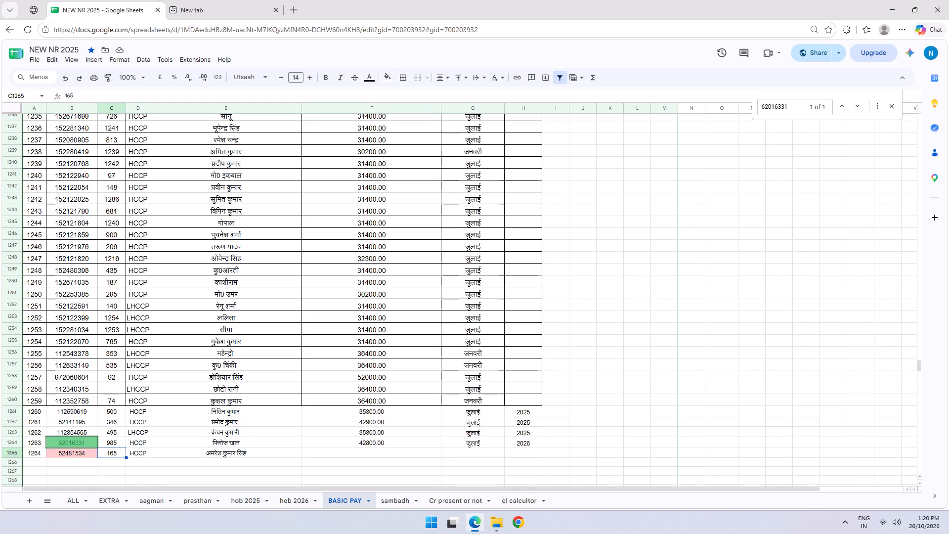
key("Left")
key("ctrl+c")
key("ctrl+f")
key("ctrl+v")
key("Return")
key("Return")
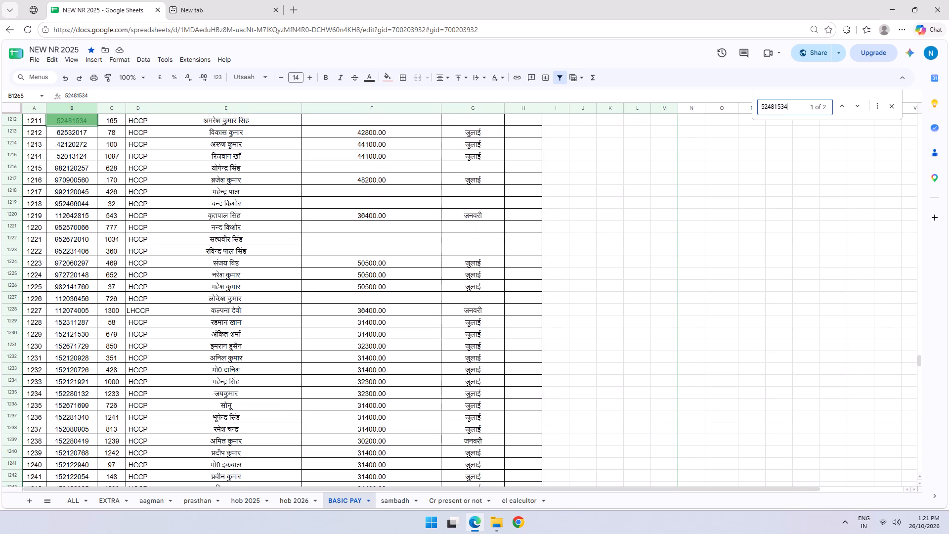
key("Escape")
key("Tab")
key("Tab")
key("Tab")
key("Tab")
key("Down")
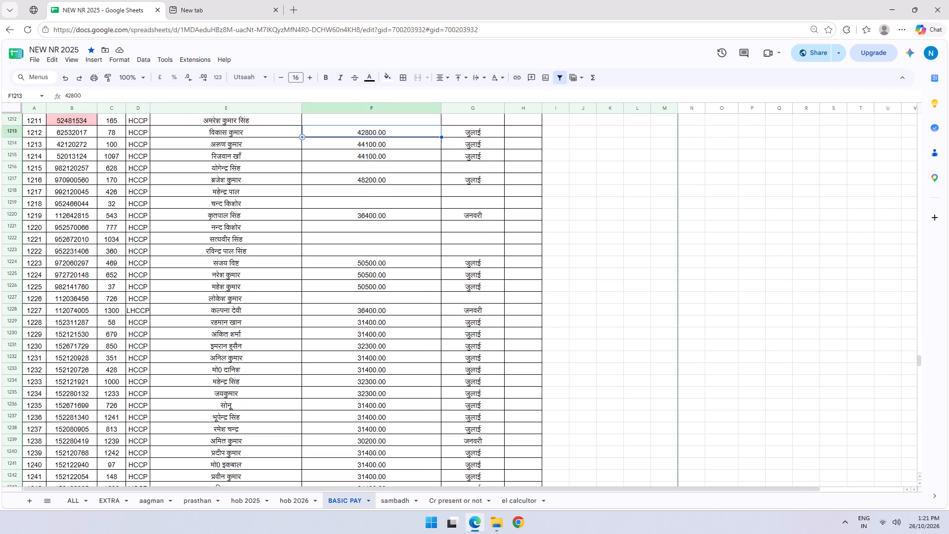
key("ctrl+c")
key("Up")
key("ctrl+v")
Fill entry 1211's increment month with जुलाई and enter 2025 in its ग्रेड पे column.
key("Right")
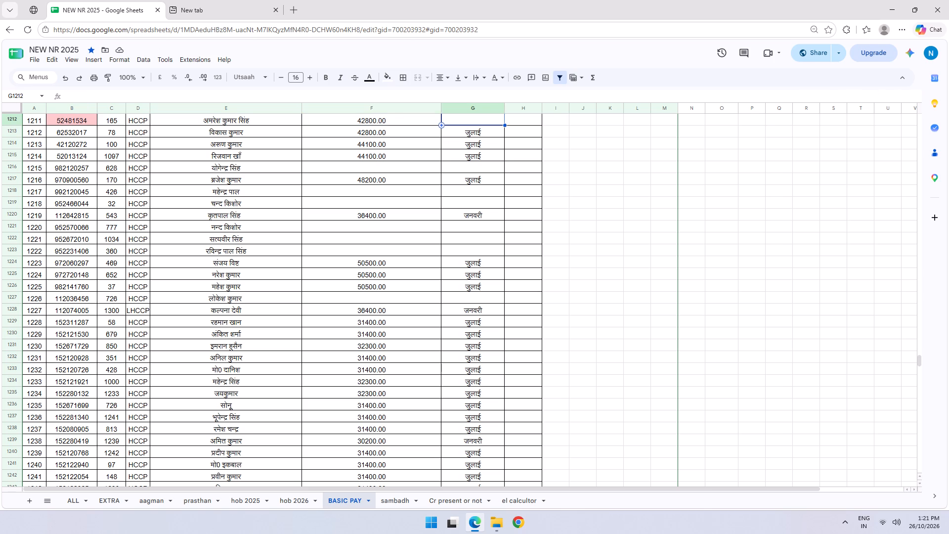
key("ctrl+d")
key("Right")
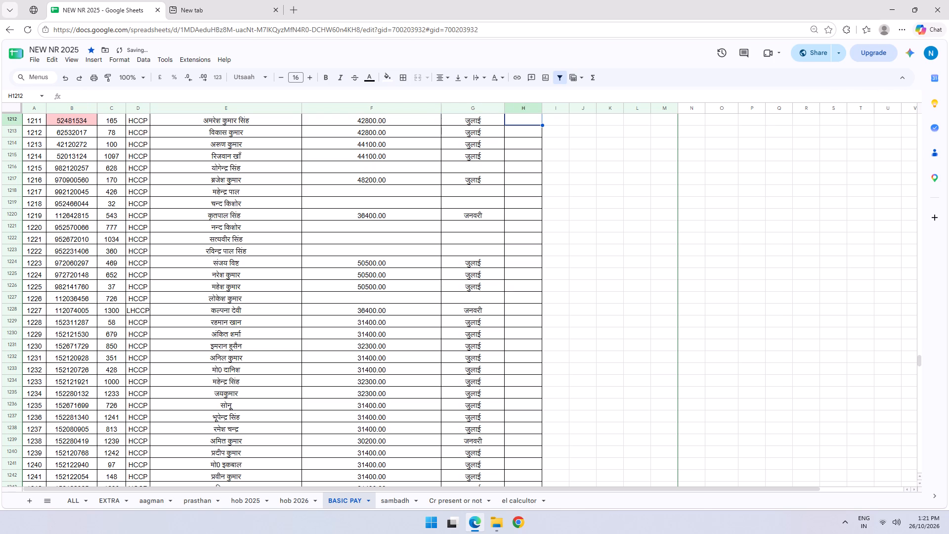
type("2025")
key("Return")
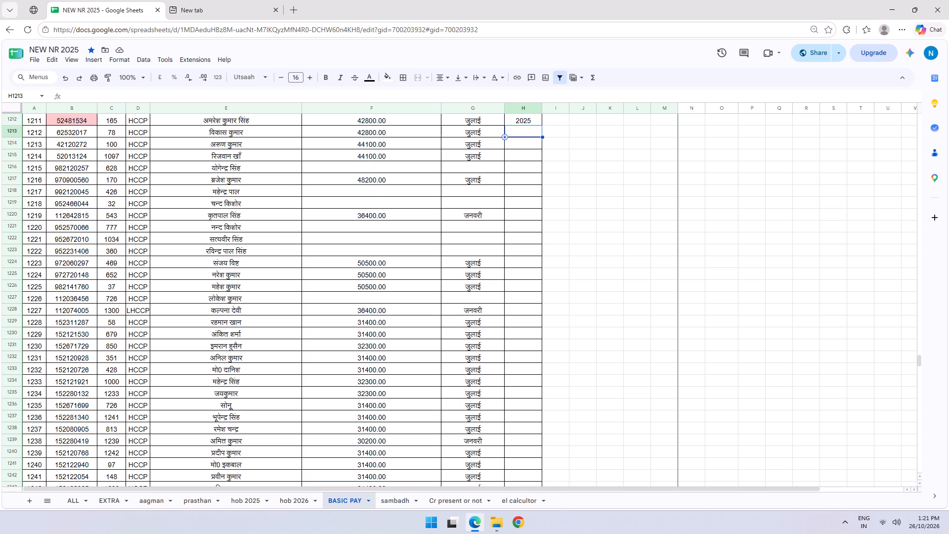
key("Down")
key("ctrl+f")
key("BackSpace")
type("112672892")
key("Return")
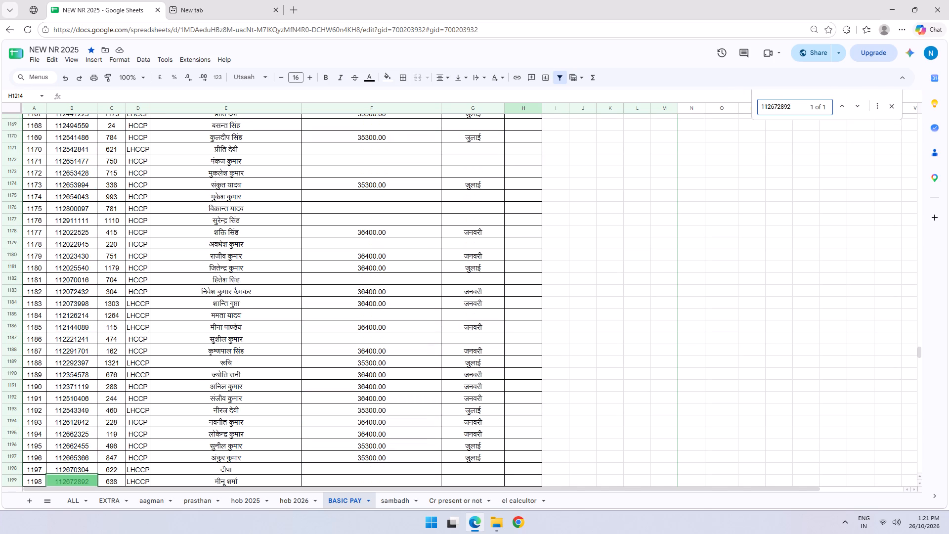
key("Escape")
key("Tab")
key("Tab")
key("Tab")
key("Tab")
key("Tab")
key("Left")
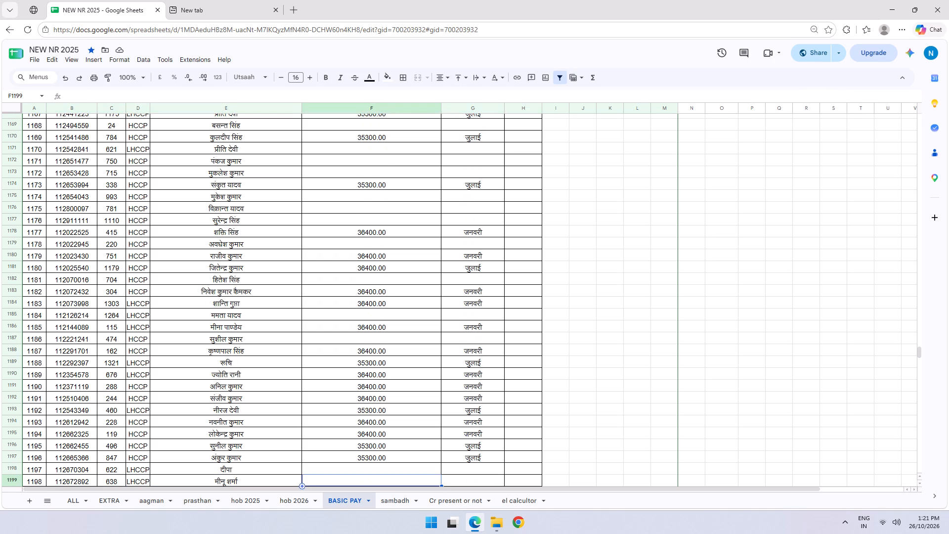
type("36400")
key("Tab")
Set entry 1198's increment month to जनवरी and enter 2026 in its ग्रेड पे column.
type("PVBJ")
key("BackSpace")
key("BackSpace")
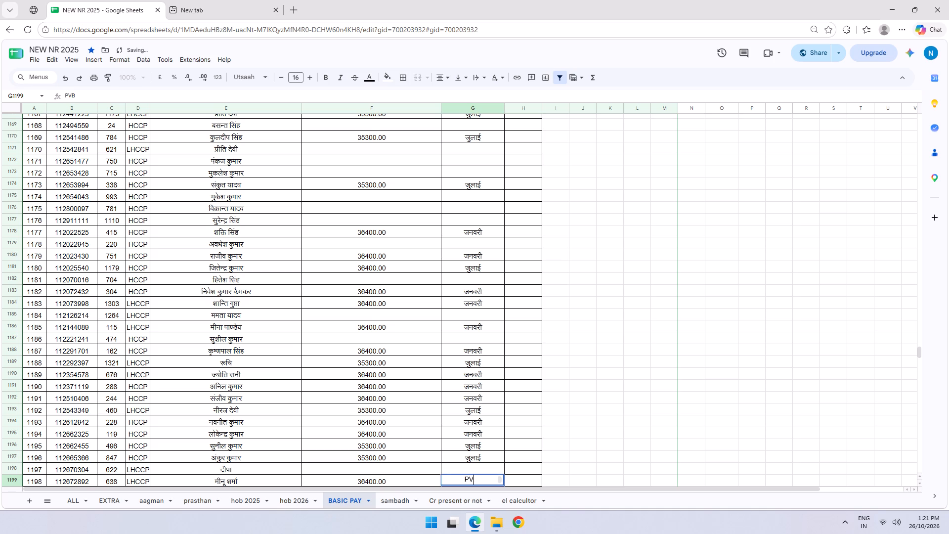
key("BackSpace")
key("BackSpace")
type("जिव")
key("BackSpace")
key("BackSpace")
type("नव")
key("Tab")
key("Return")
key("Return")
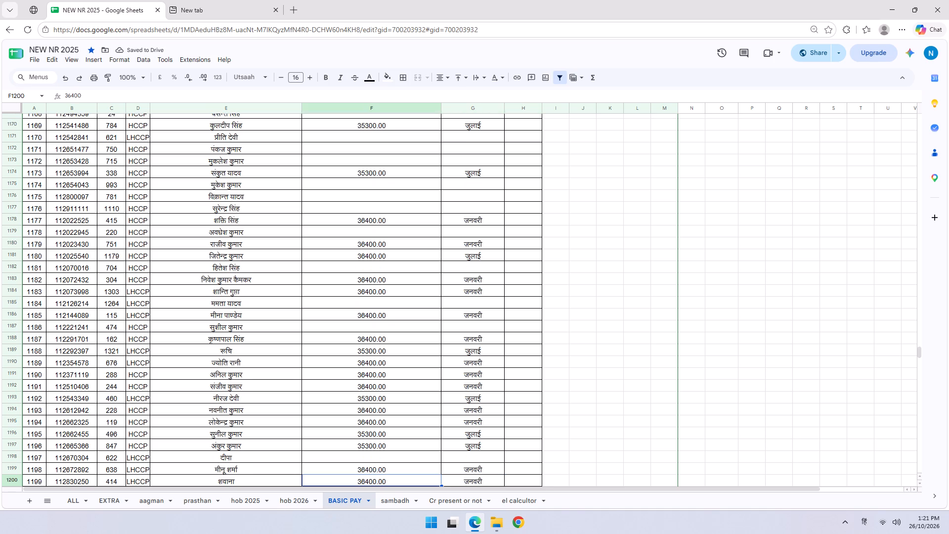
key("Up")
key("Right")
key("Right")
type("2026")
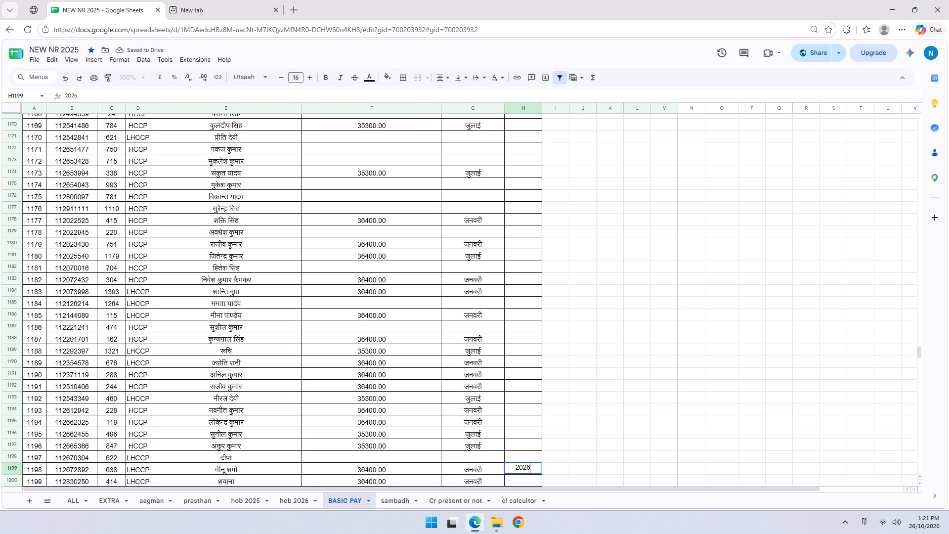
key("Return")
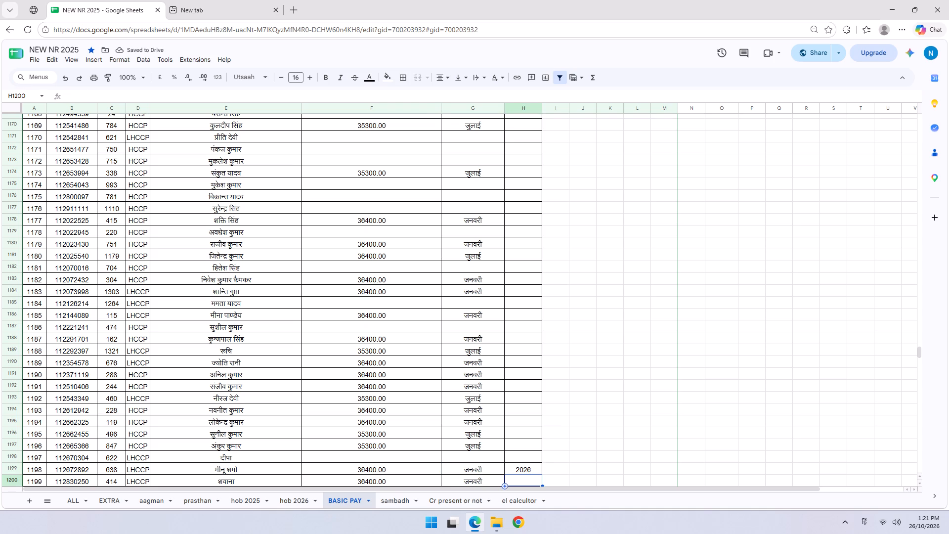
Set entry 1197's basic pay to 36400.00 and its increment month to जनवरी.
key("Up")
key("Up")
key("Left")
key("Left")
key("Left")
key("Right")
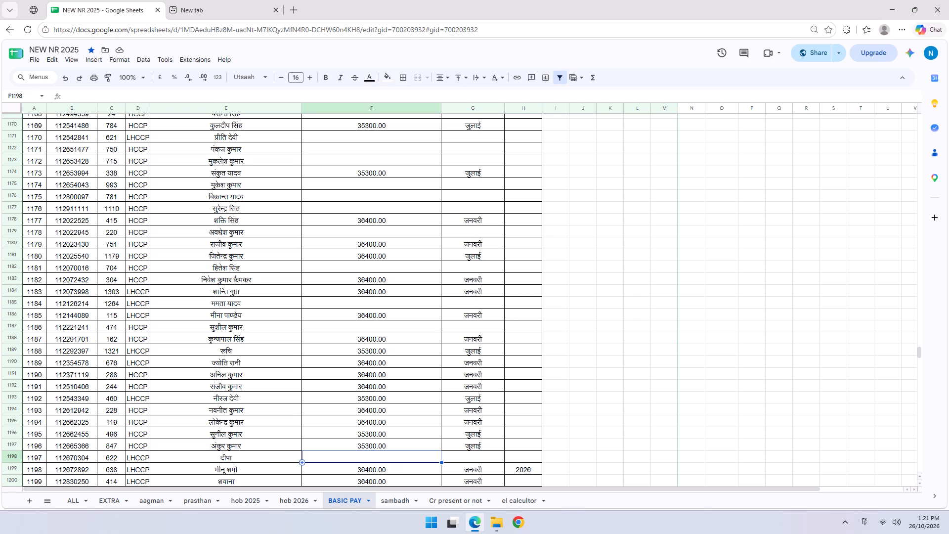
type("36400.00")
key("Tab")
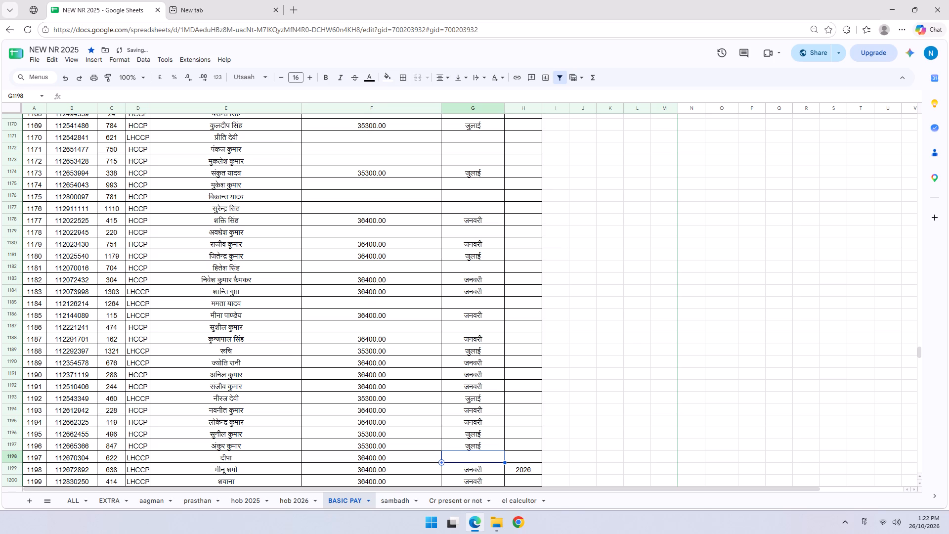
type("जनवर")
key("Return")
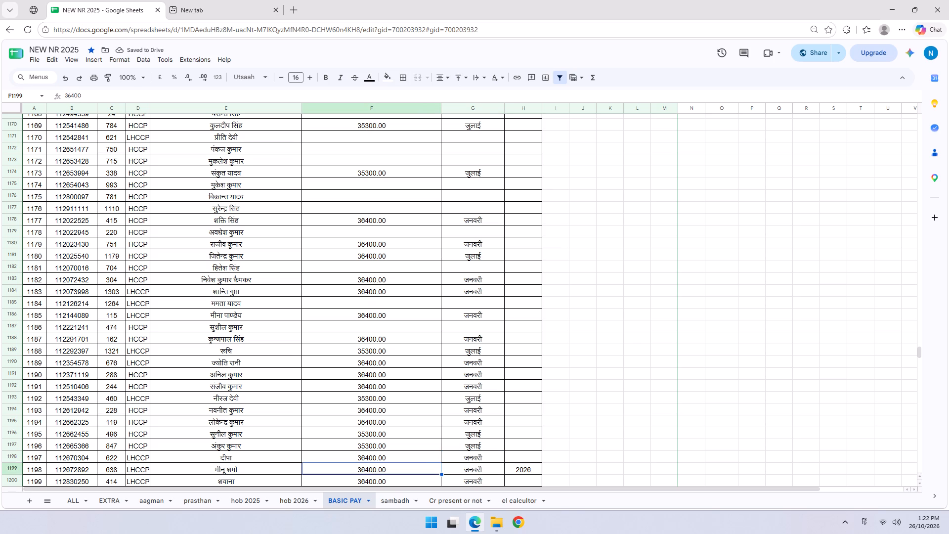
Search the BASIC PAY sheet for the next employee's ID number, correcting the number until the full ID is checked.
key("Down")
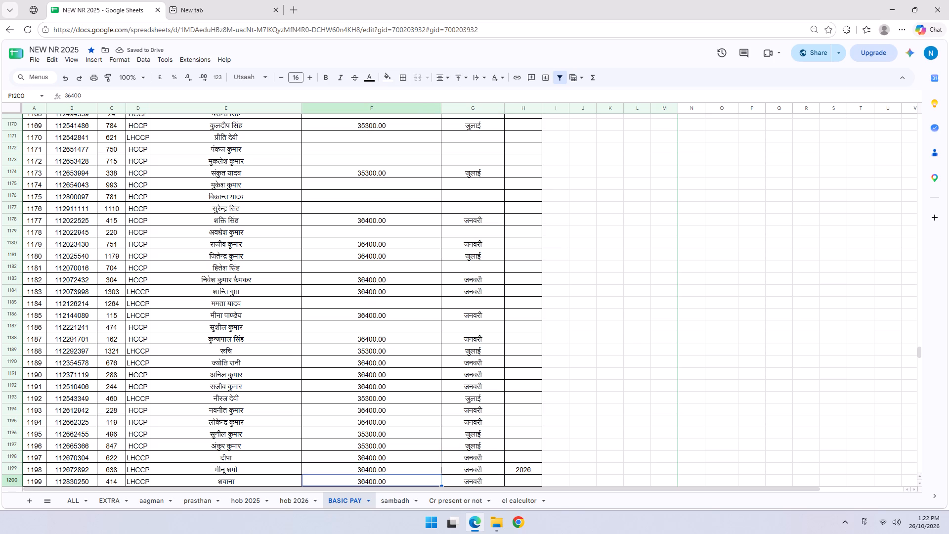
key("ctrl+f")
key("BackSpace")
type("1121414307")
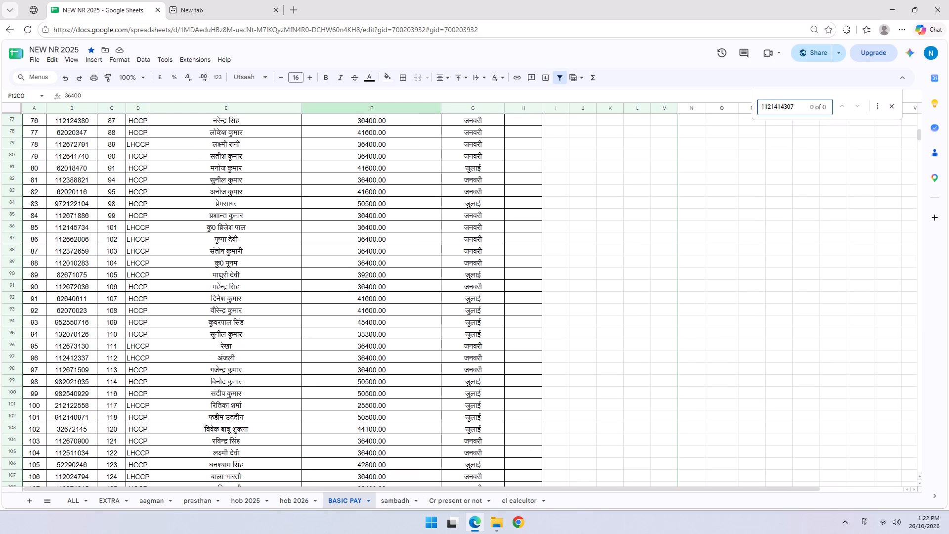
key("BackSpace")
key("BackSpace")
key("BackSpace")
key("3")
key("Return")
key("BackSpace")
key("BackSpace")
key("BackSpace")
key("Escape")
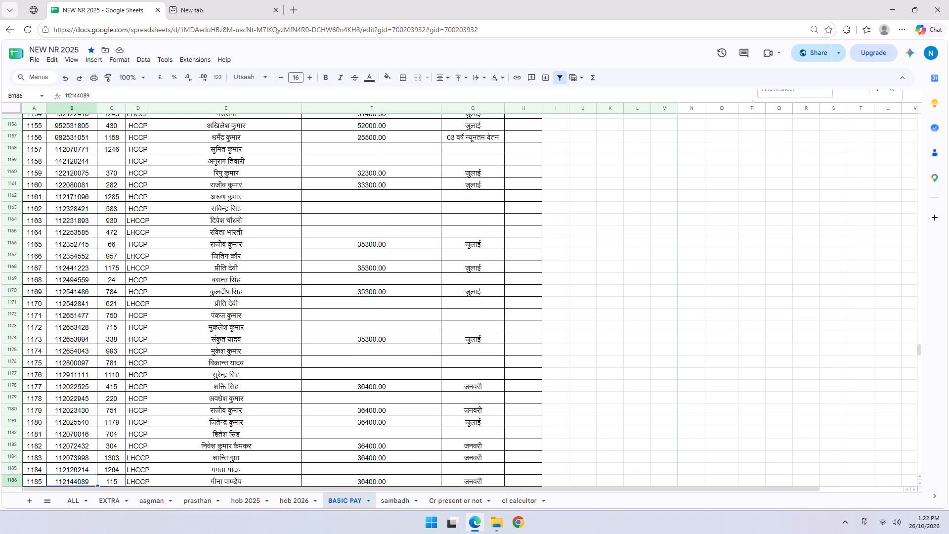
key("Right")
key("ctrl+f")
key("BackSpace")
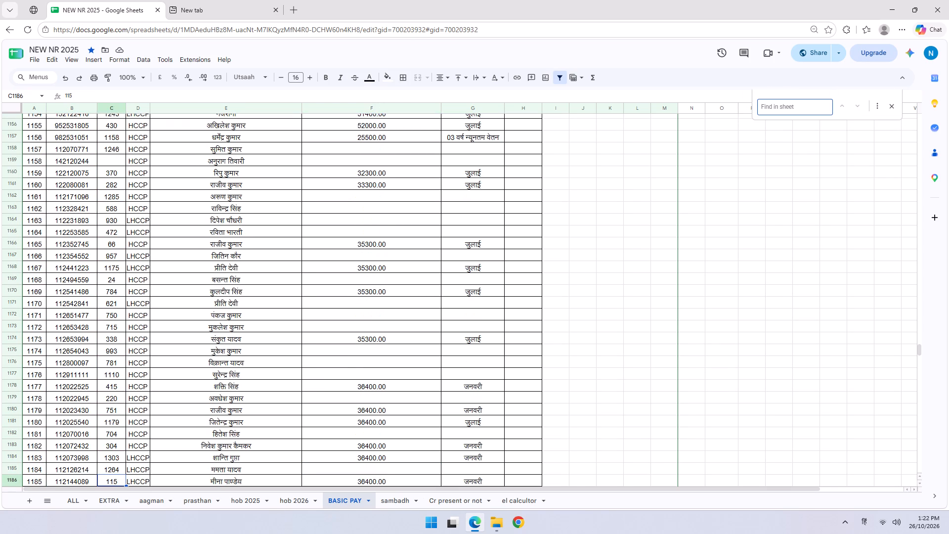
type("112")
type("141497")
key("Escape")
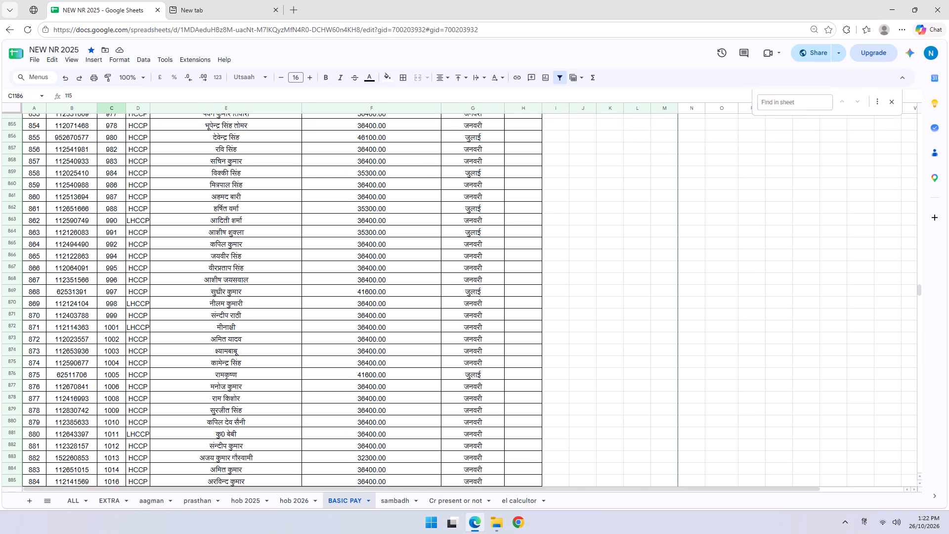
Add the searched employee's ID number in the first empty row below entry 1264.
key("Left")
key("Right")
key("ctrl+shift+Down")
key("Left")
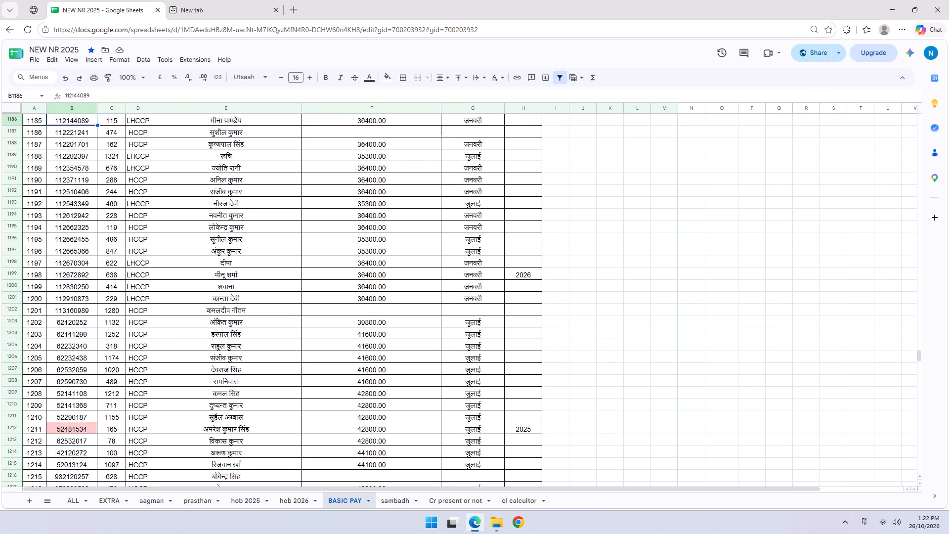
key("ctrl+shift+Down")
scroll(98, 475, "down", 1)
left_click(62, 445)
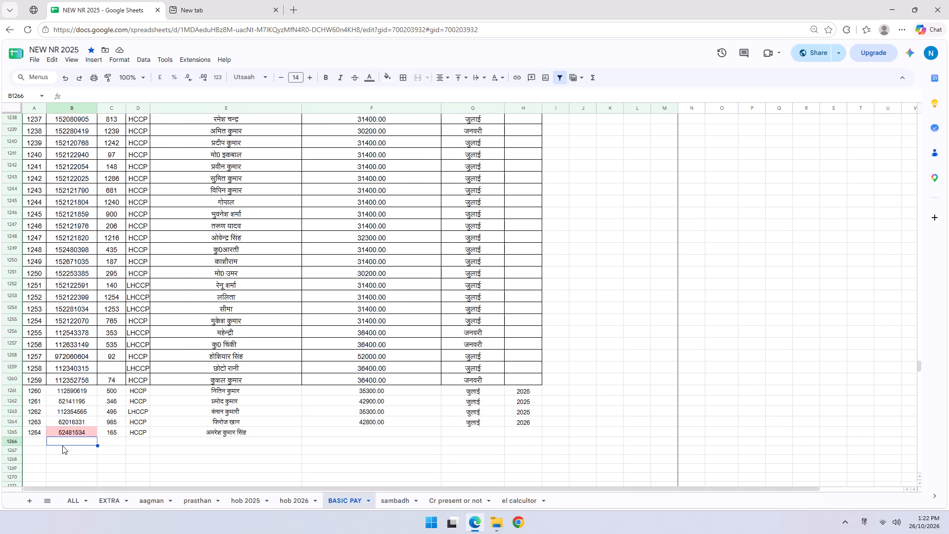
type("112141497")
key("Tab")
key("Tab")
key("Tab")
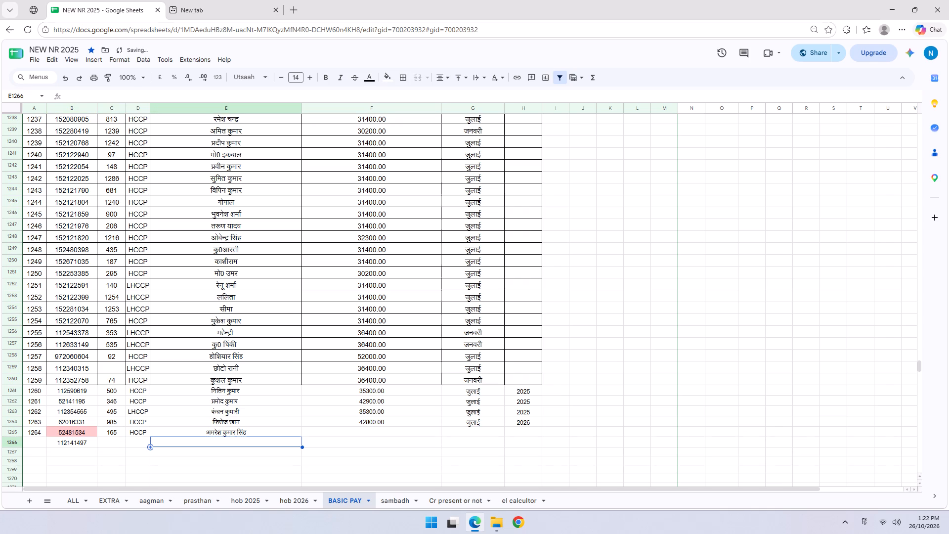
Delete the duplicate entry 1264 across columns A to H, shifting the cells below up.
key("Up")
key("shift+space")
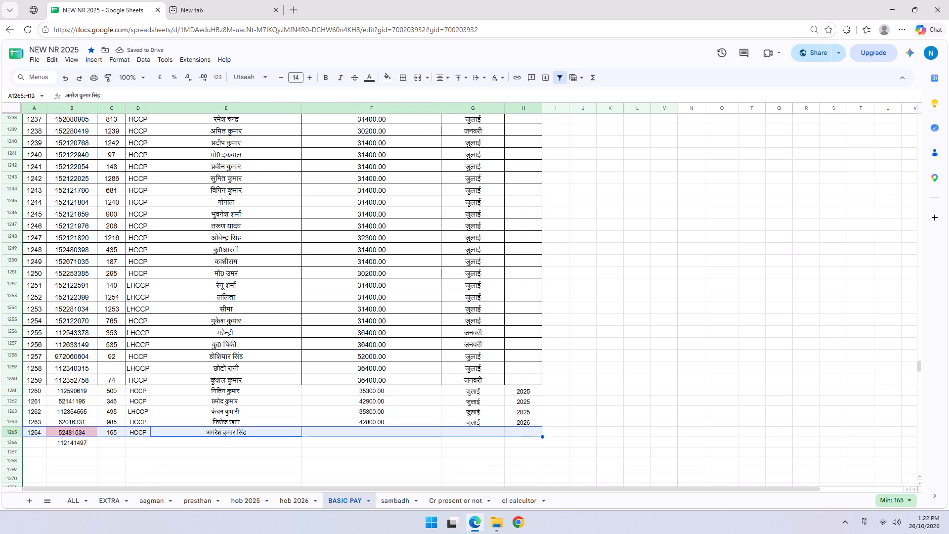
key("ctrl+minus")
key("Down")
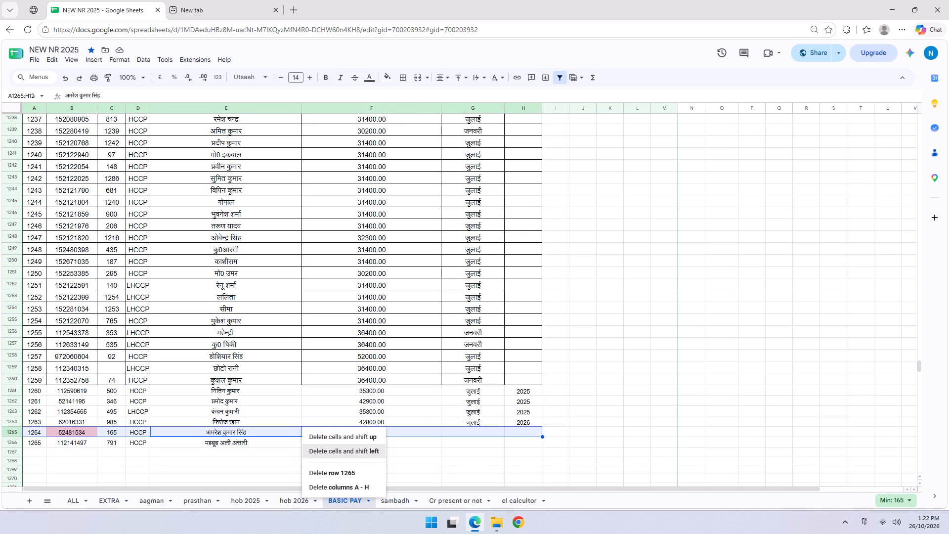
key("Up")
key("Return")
Set new entry 1265's basic pay to 36400, its increment month to जनवरी and its year to 2026.
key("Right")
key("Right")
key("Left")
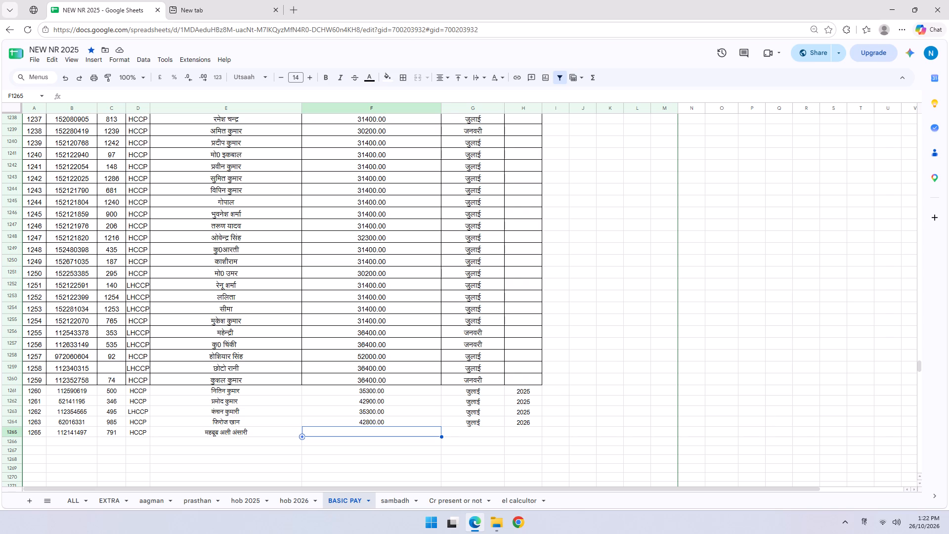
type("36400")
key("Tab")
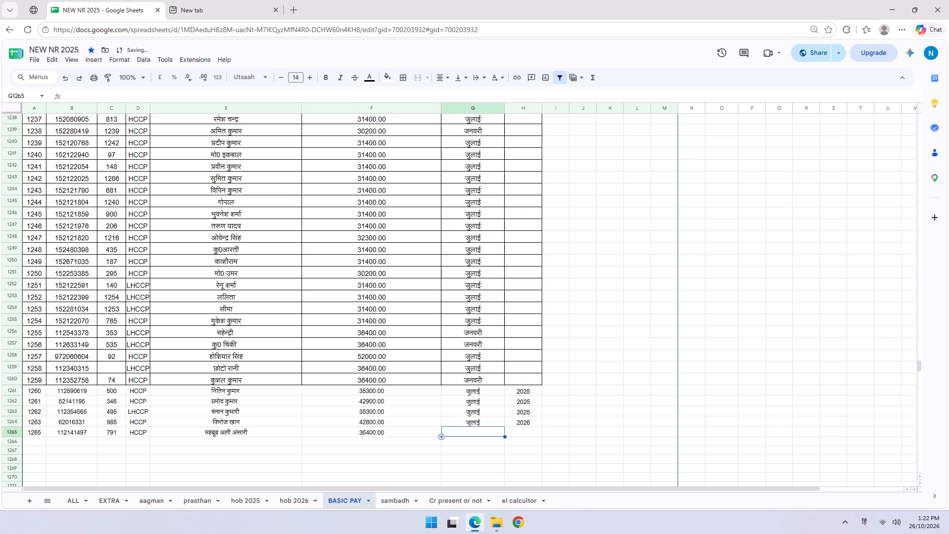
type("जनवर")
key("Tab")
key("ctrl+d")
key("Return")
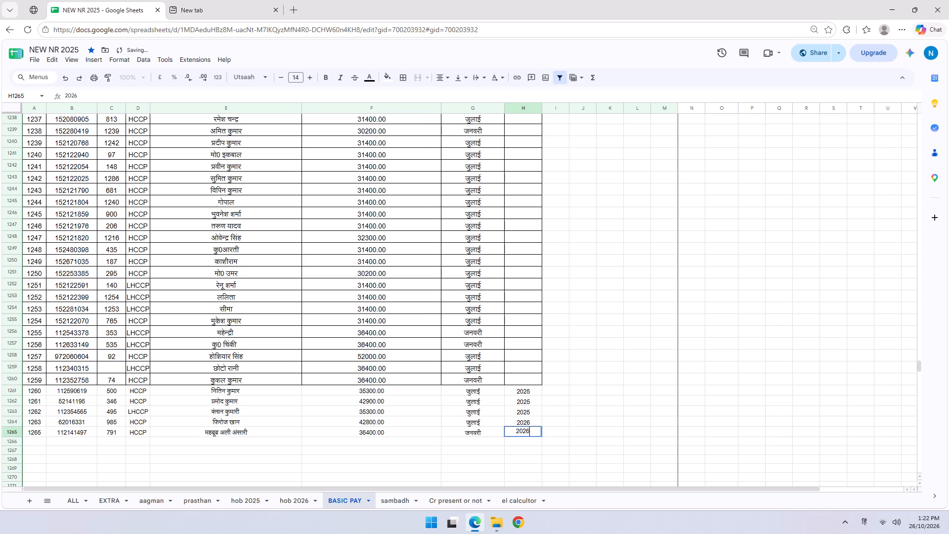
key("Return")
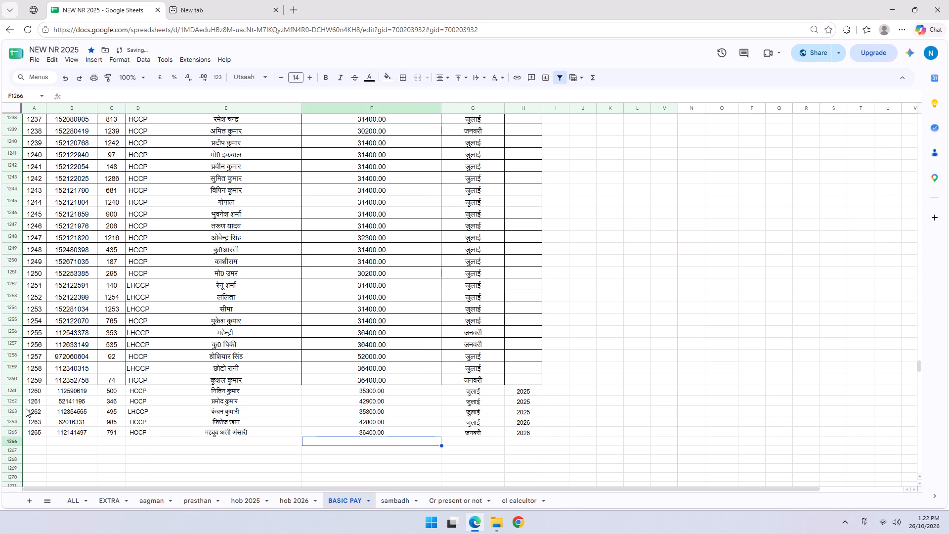
Copy the formatting of entry 1259's row onto entries 1260 to 1265 and save the sheet.
left_click(15, 379)
left_click(109, 77)
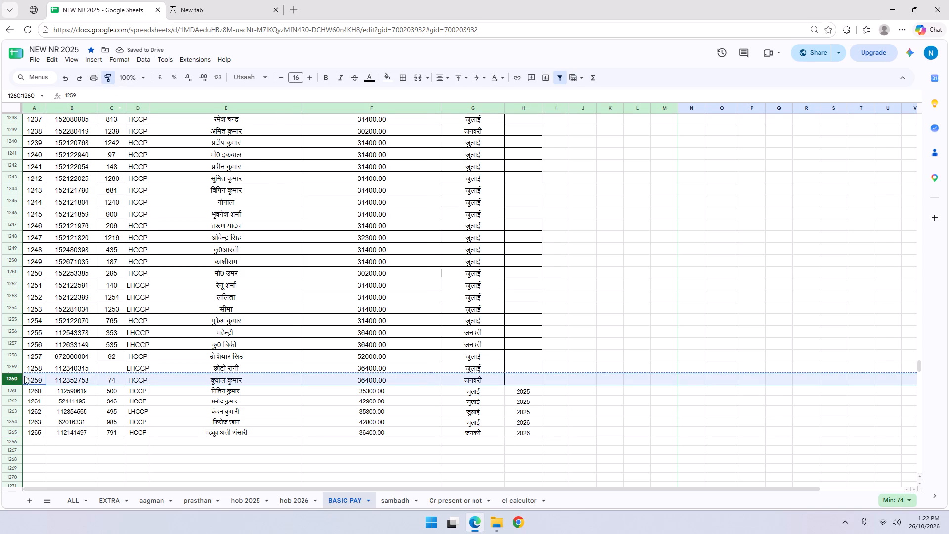
left_click_drag(13, 391, 18, 434)
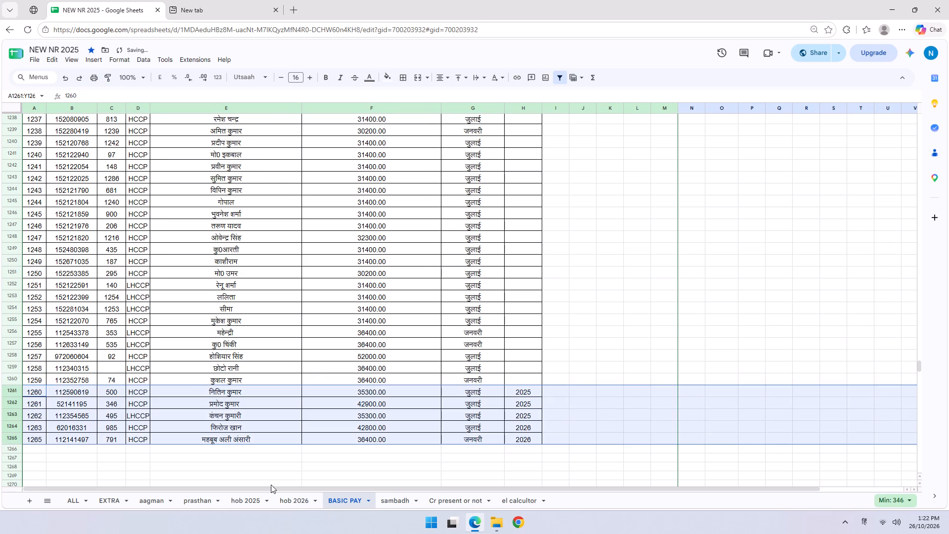
left_click(309, 464)
key("ctrl+s")
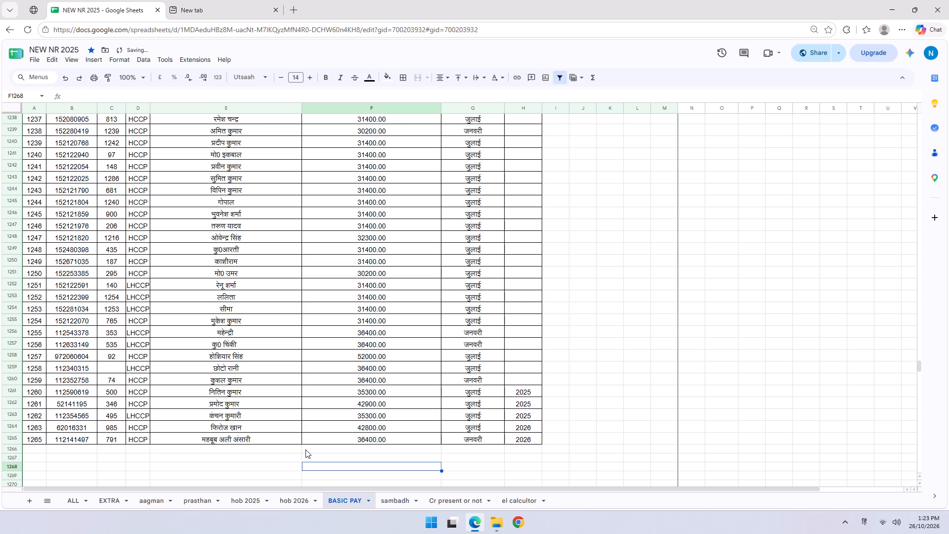
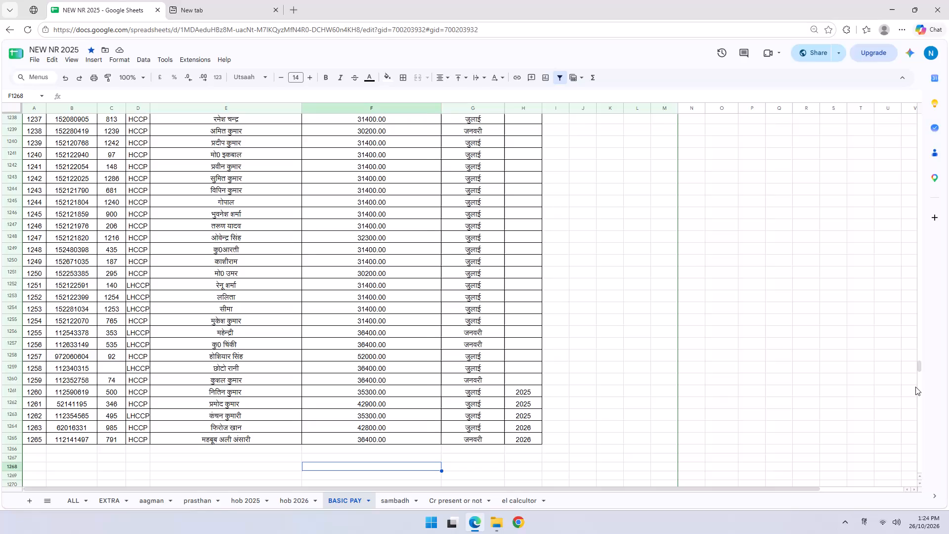
Close the Edge browser window and the Downloads folder window.
left_click(948, 0)
left_click(863, 140)
left_click(937, 2)
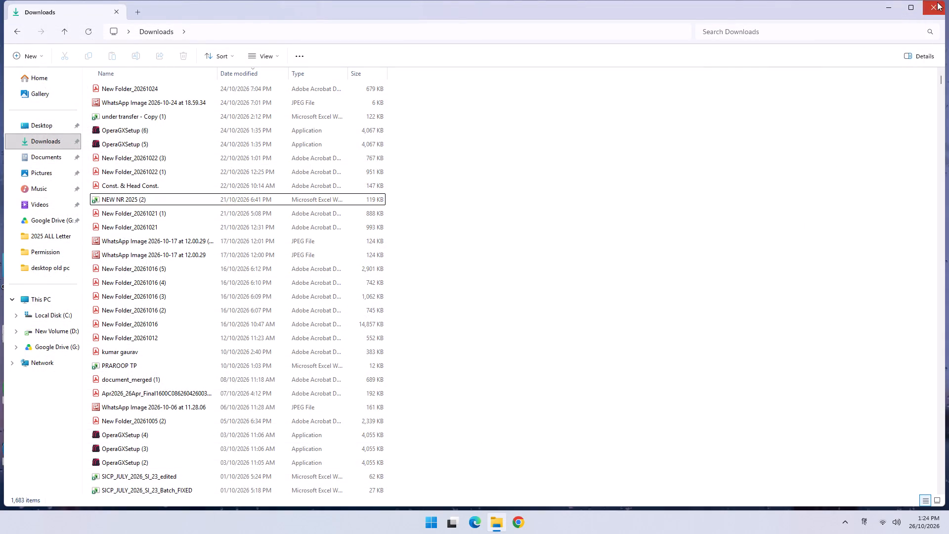
Start Microsoft Edge again and reopen the NEW NR 2025 spreadsheet from the recent browsing history.
left_click(476, 518)
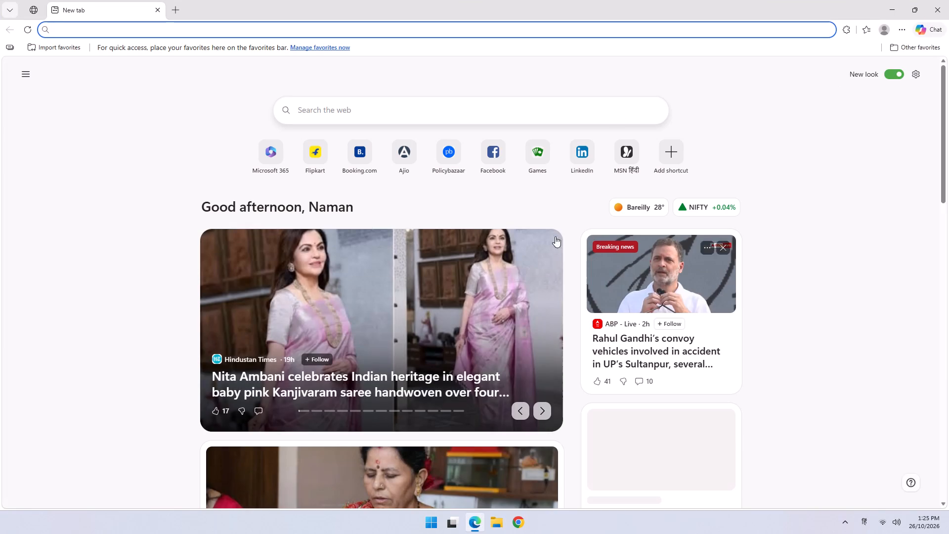
key("ctrl+h")
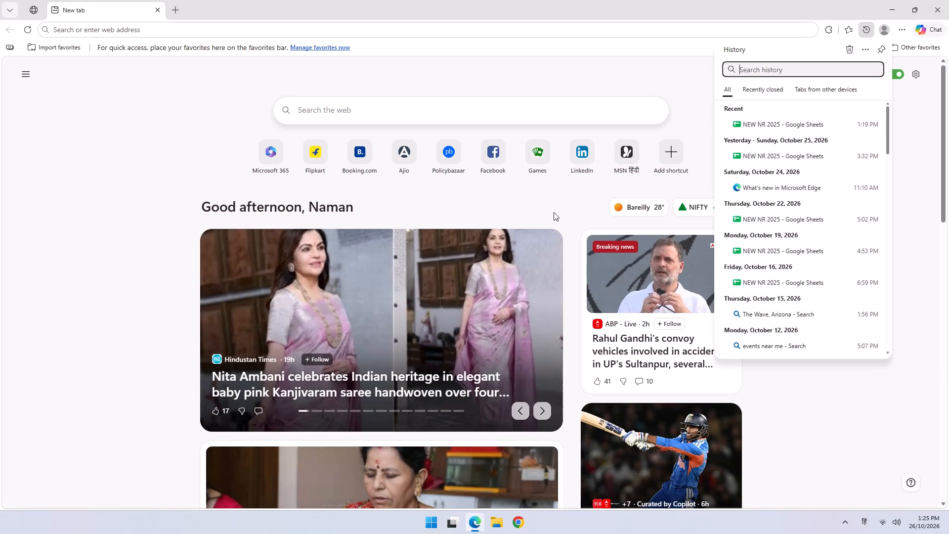
key("Escape")
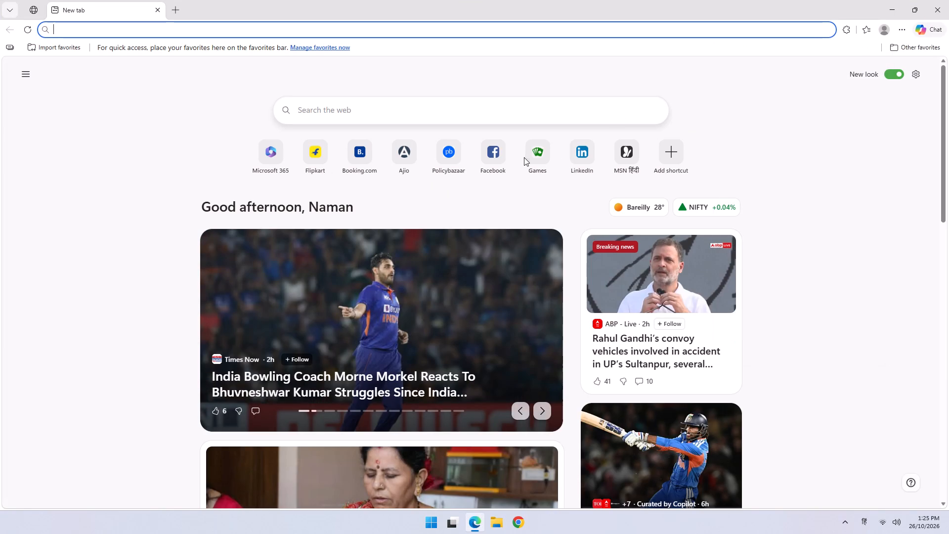
left_click(518, 521)
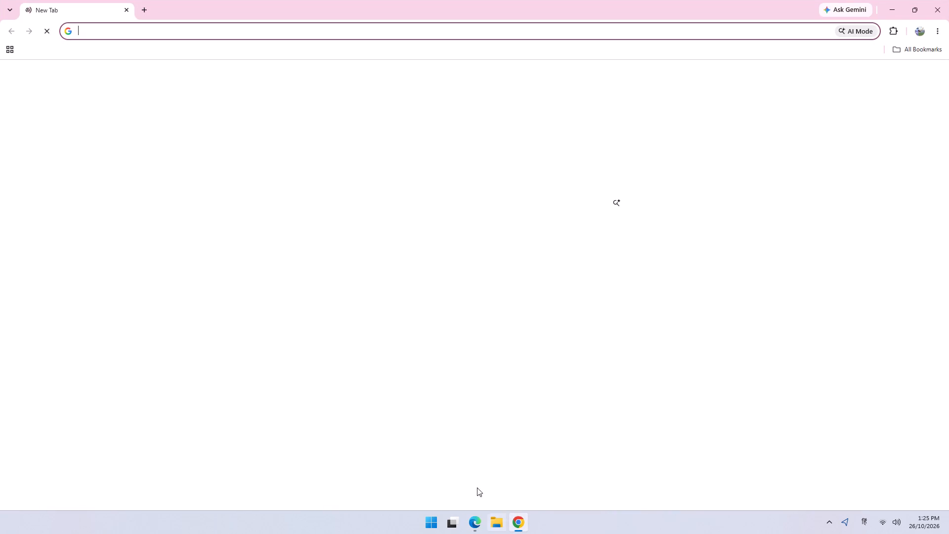
left_click(477, 521)
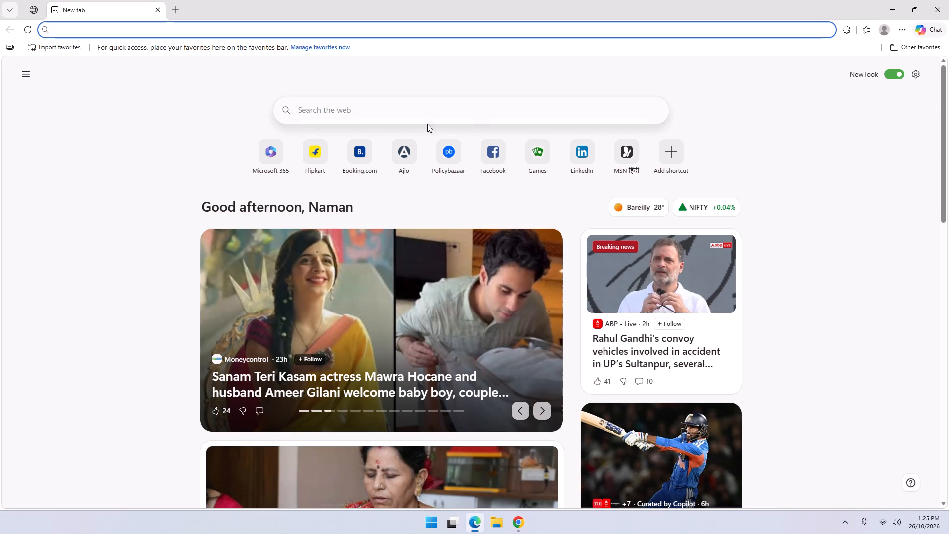
key("ctrl+h")
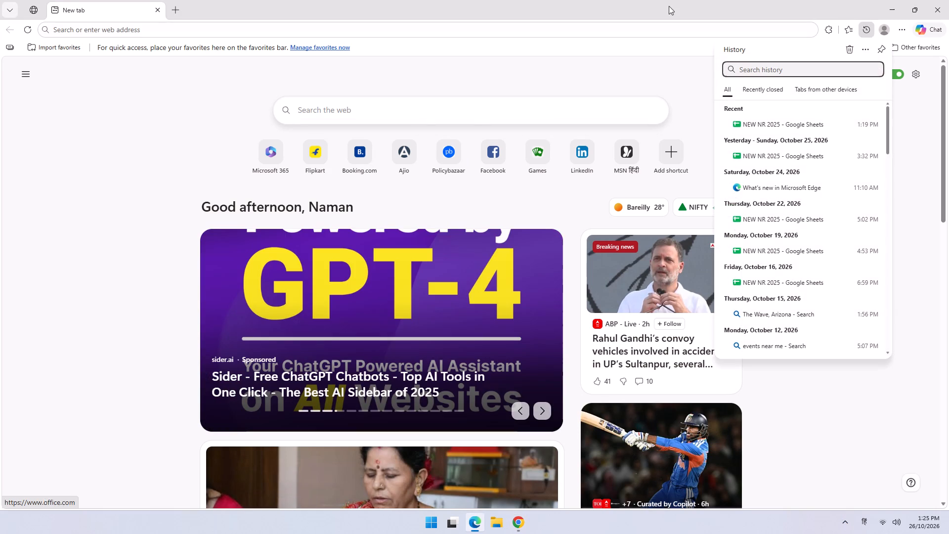
left_click(785, 132)
left_click(785, 126)
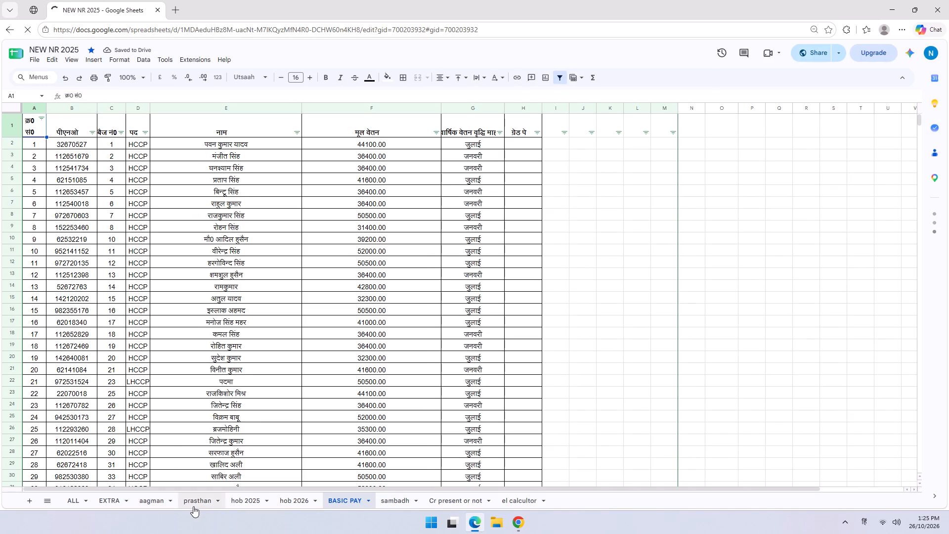
Search the ALL sheet for the next employee's ID number.
left_click(73, 501)
left_click(115, 433)
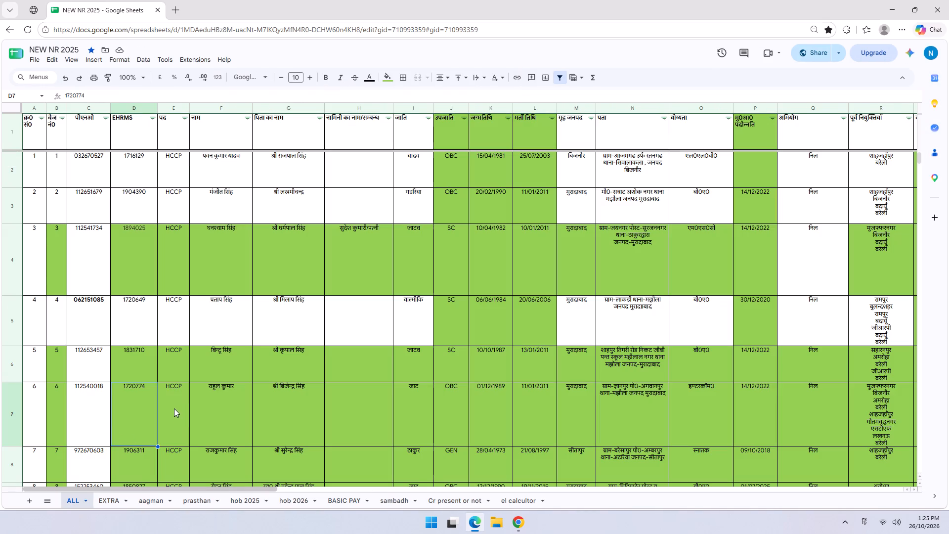
key("ctrl+f")
key("BackSpace")
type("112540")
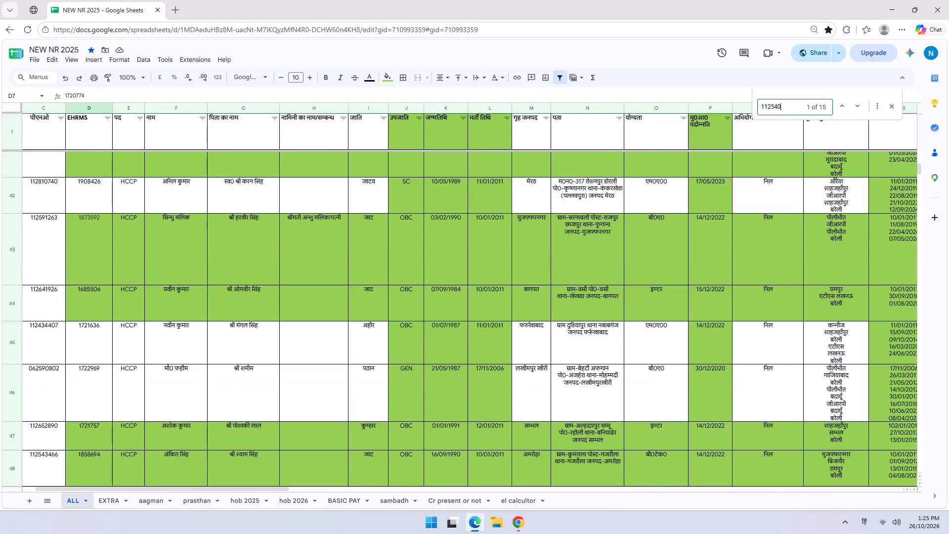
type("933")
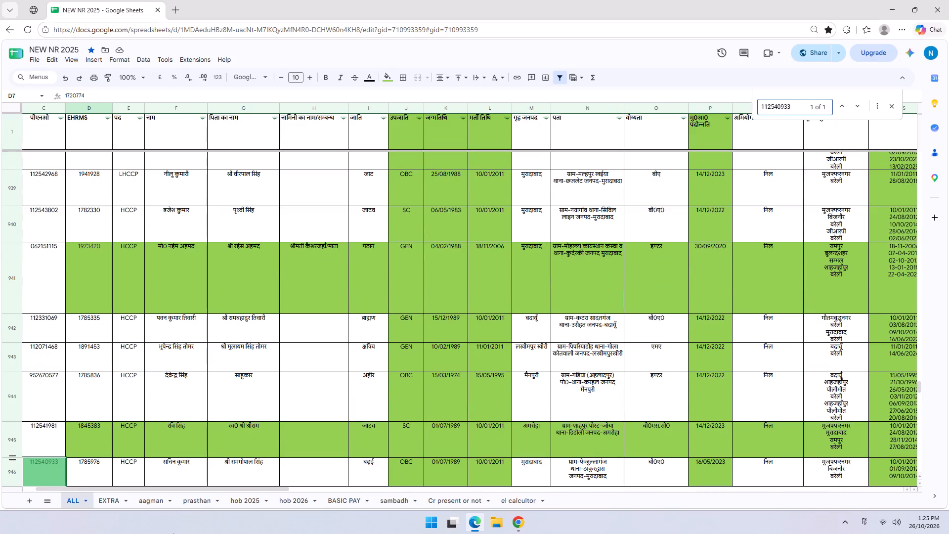
Go through every match for the same ID number in the hob 2026 sheet and examine the entries.
left_click(280, 503)
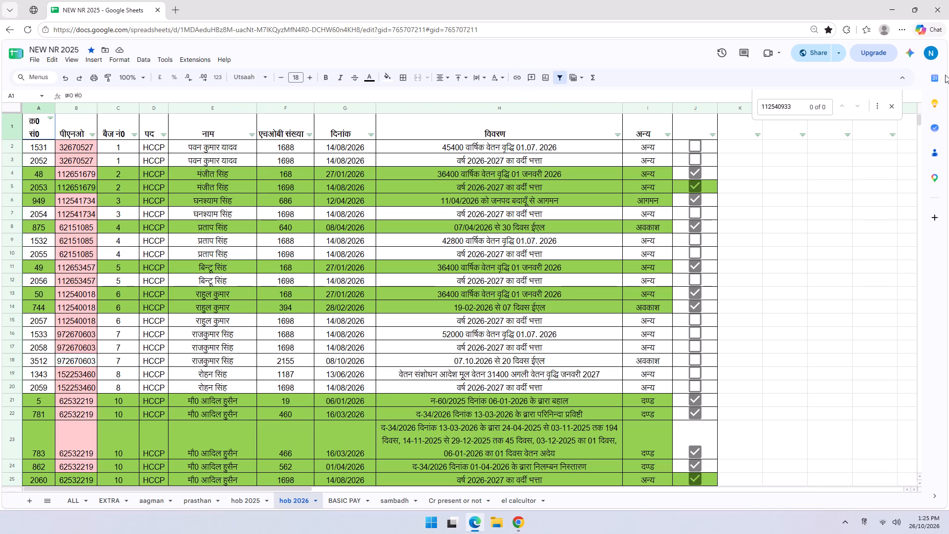
left_click(860, 105)
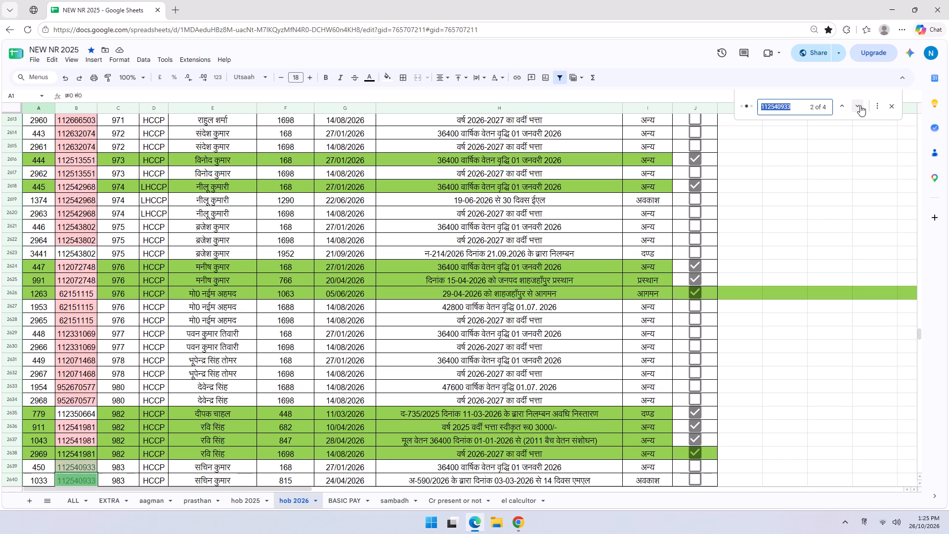
left_click(860, 105)
triple_click(860, 105)
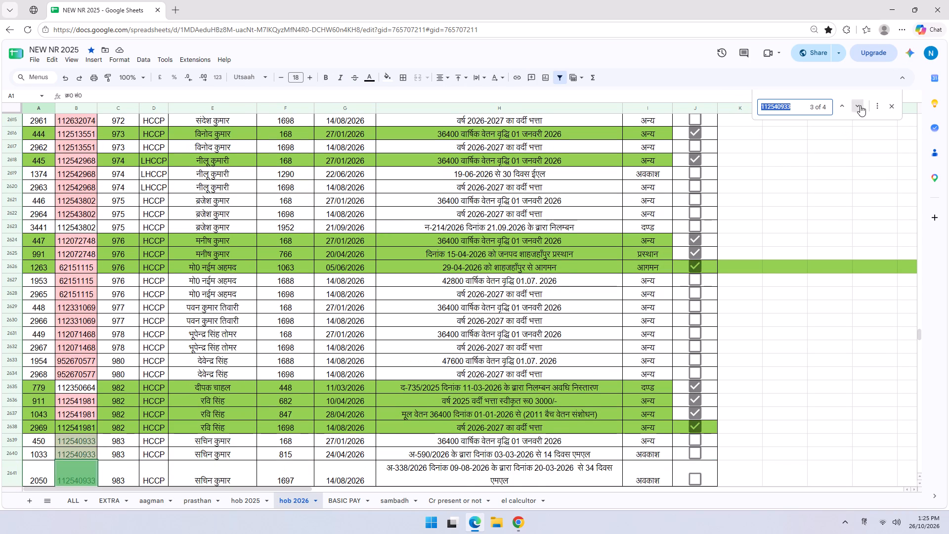
double_click(860, 105)
left_click(0, 195)
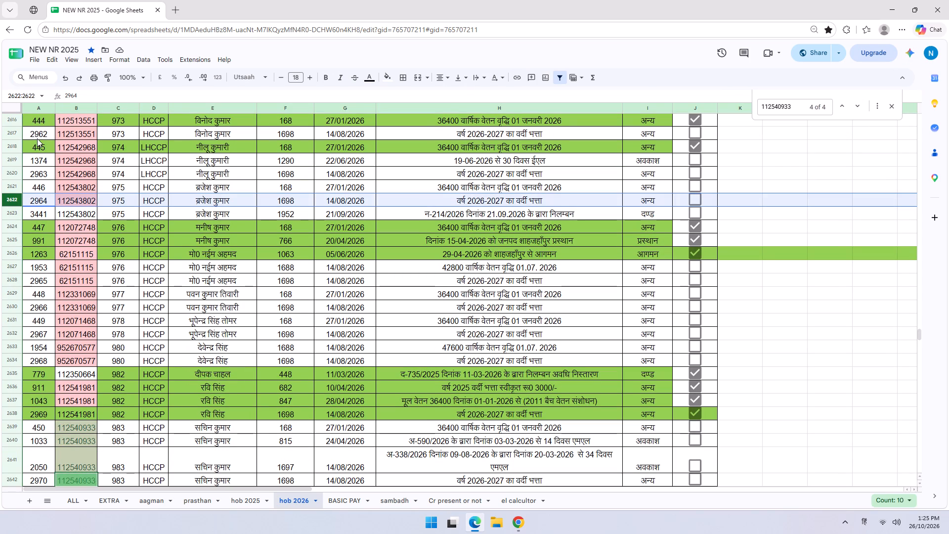
left_click(73, 172)
Minimize the Edge window and close the empty Google Chrome window.
left_click(898, 7)
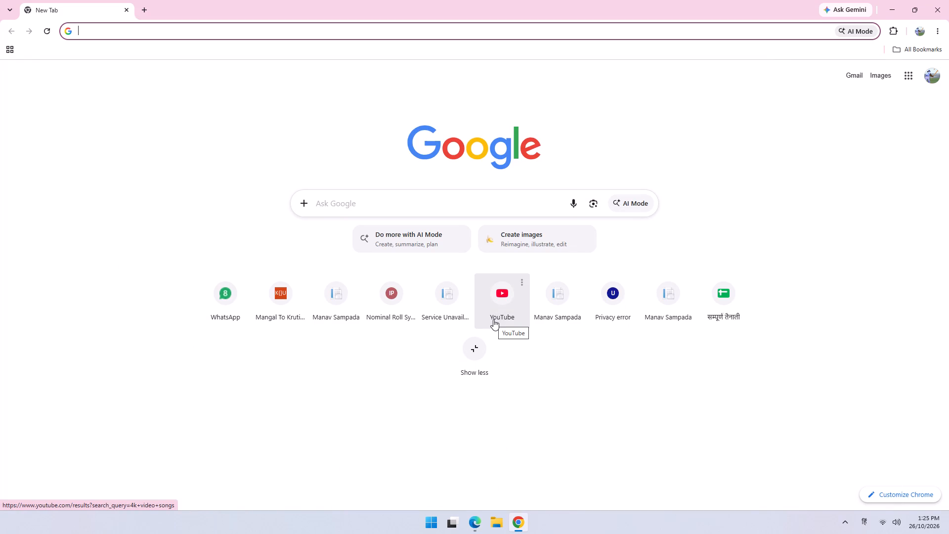
left_click(836, 153)
left_click(948, 0)
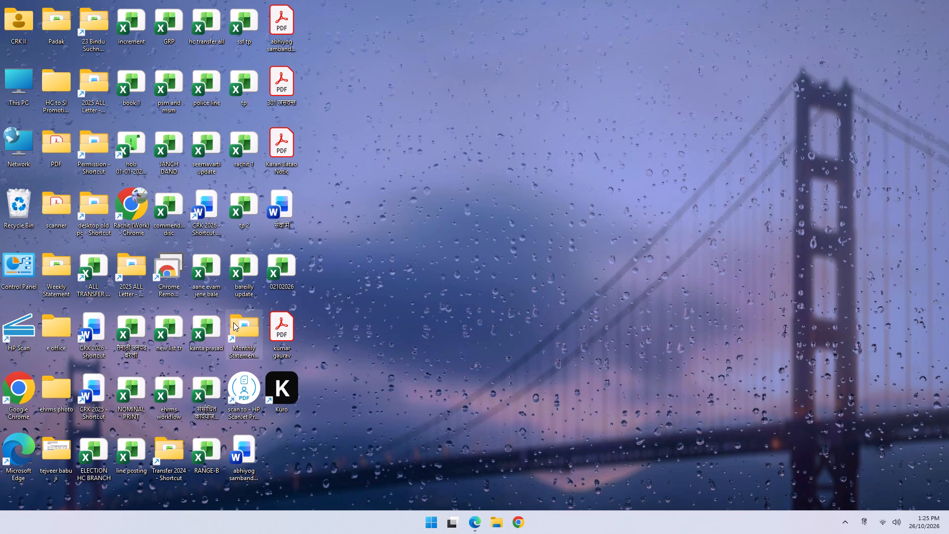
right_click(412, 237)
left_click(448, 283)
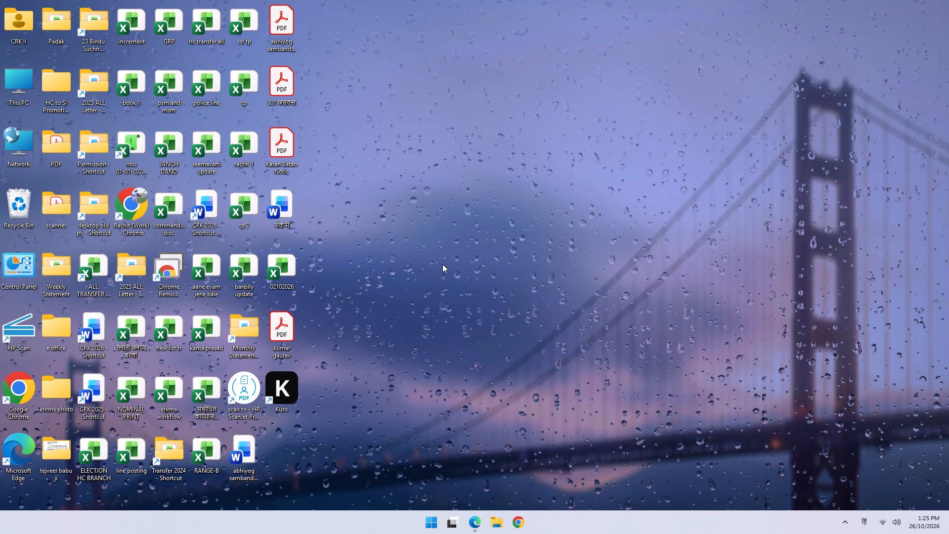